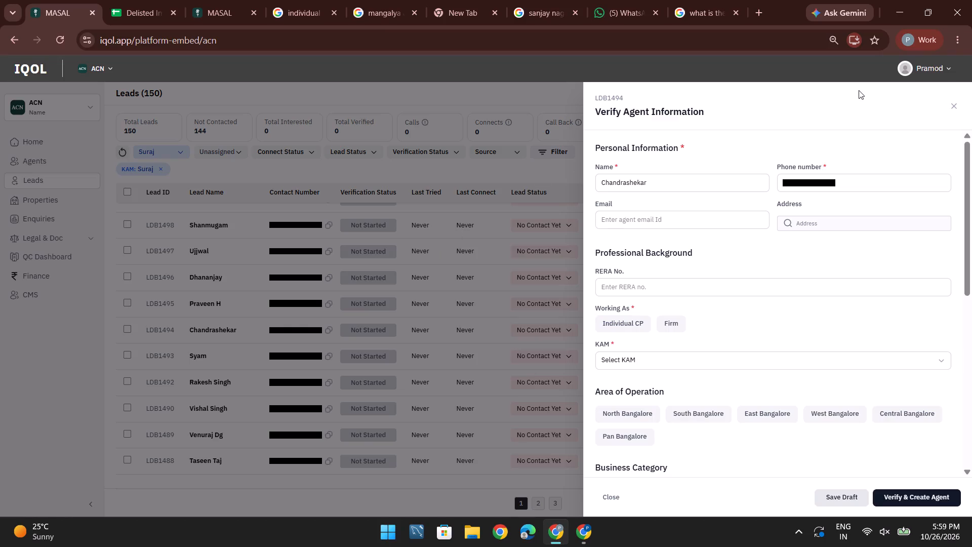
left_click(953, 110)
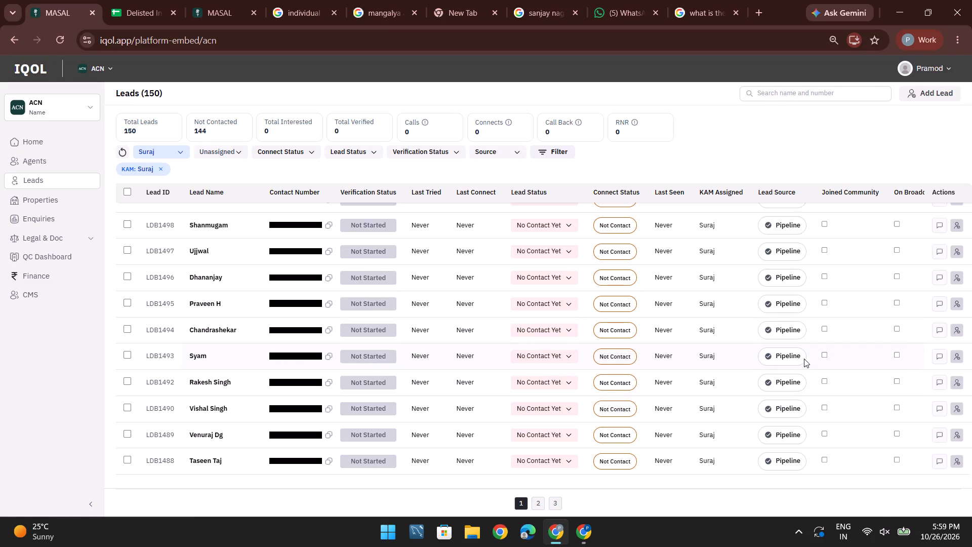
left_click(956, 355)
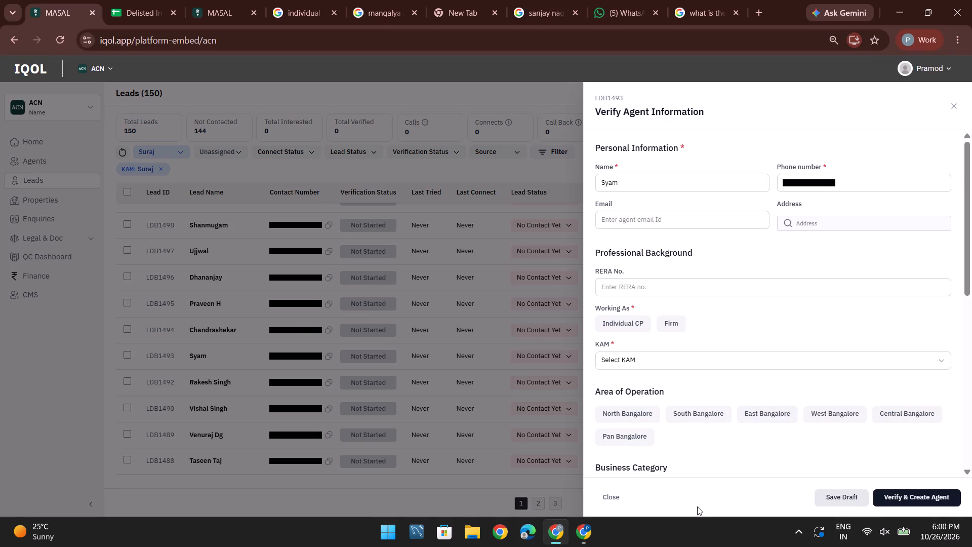
left_click(790, 534)
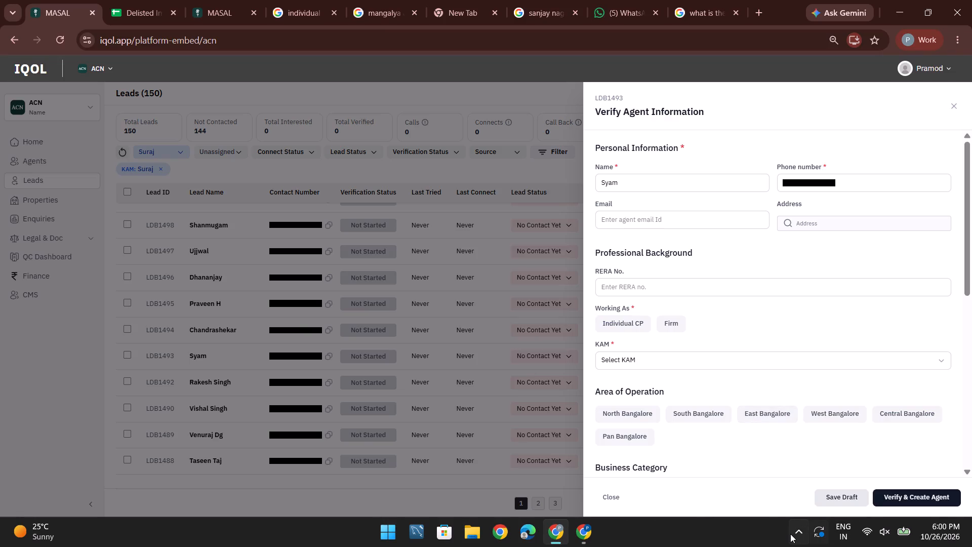
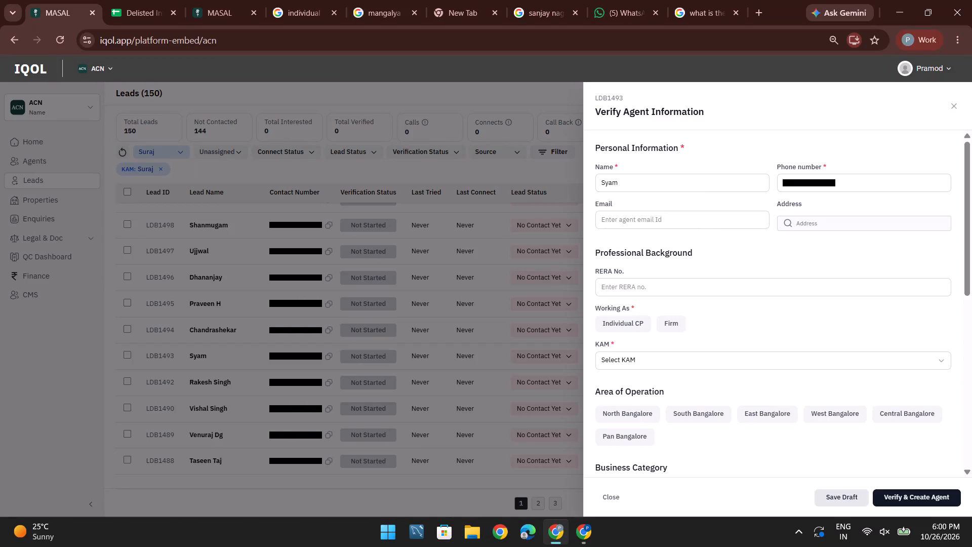
scroll(733, 317, "down", 1)
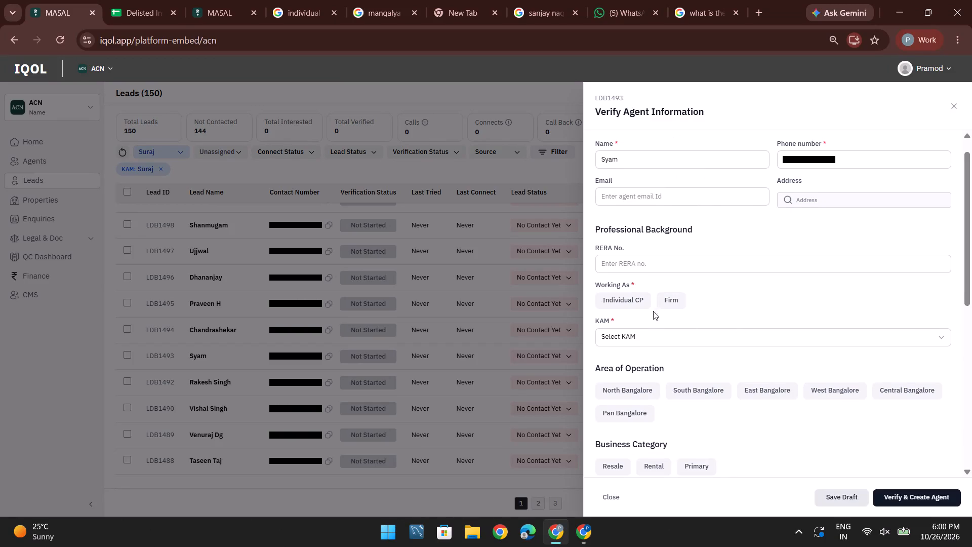
left_click(638, 304)
scroll(744, 307, "down", 1)
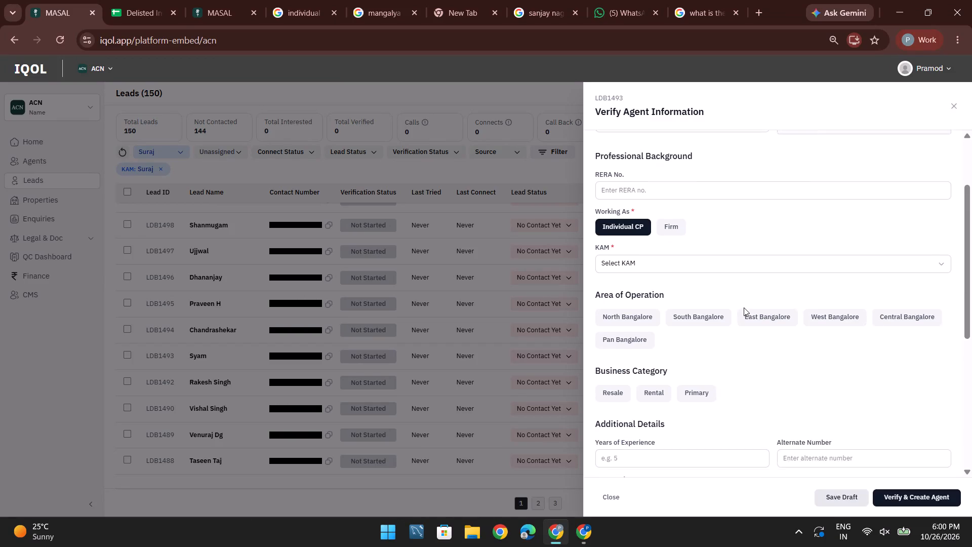
scroll(744, 307, "down", 2)
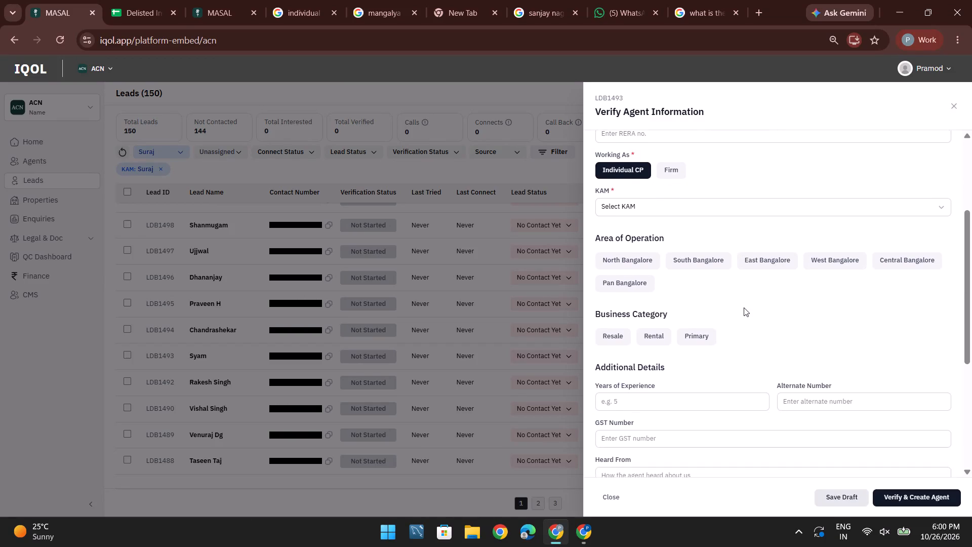
left_click(744, 307)
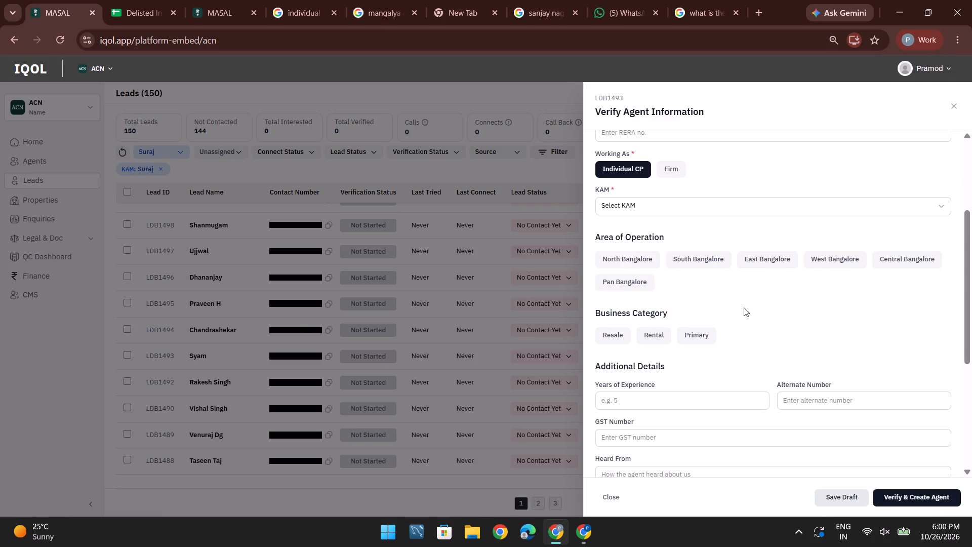
Replace the name in the Personal Information section with the agent's correct name.
scroll(744, 307, "up", 4)
left_click(706, 184)
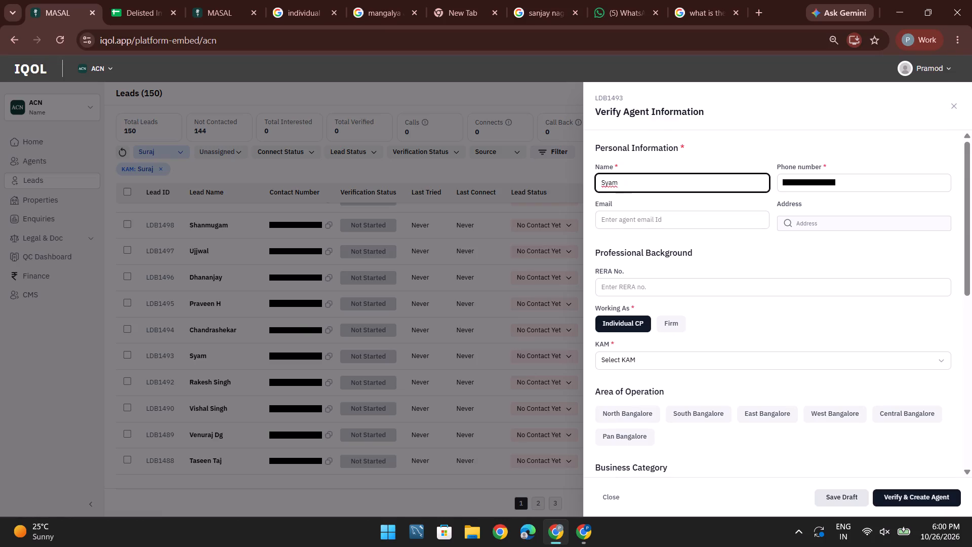
key("BackSpace")
key("BackSpace")
key("BackSpace")
key("BackSpace")
key("BackSpace")
key("BackSpace")
key("BackSpace")
key("BackSpace")
key("BackSpace")
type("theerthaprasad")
Choose Resale as the agent's business category.
scroll(741, 320, "down", 1)
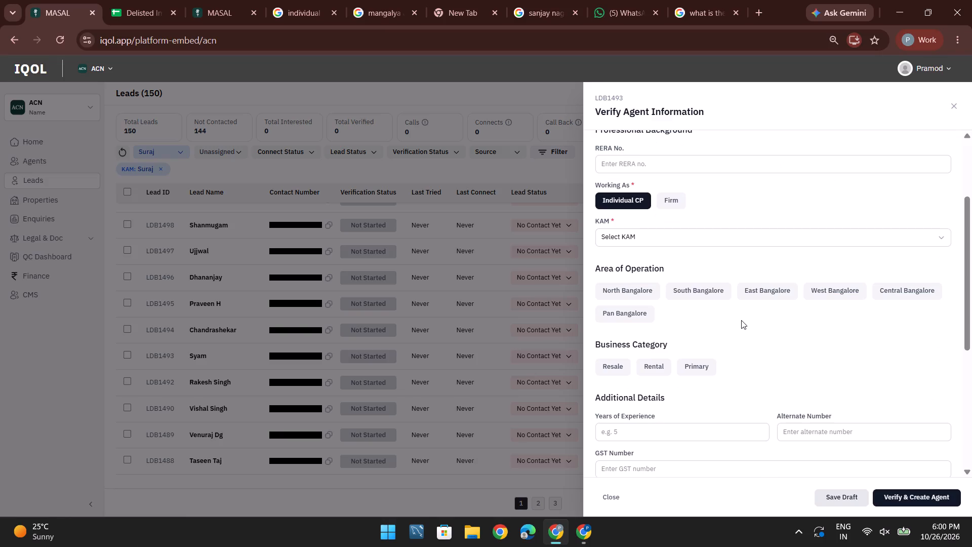
scroll(741, 320, "down", 1)
left_click(607, 344)
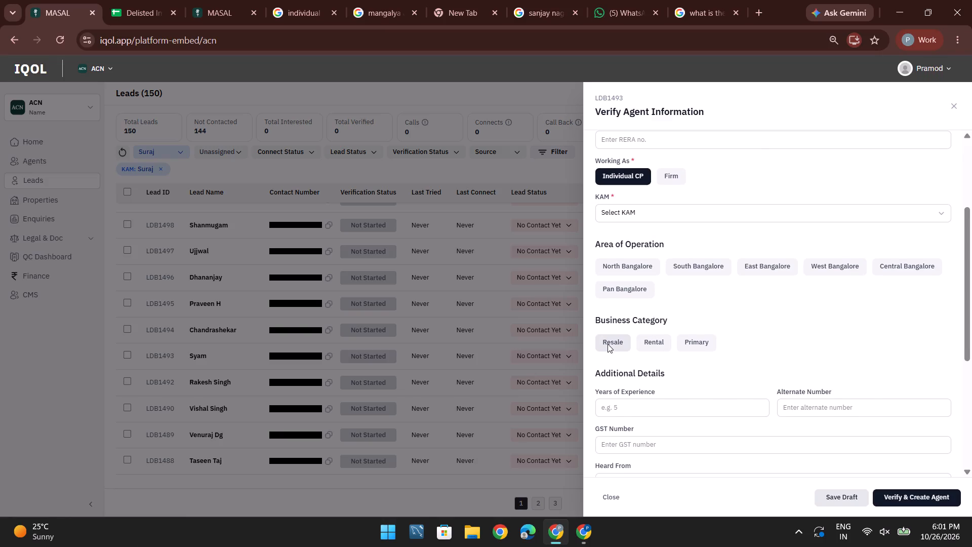
Mark Kannada and English as the agent's languages in the additional details.
scroll(752, 347, "down", 2)
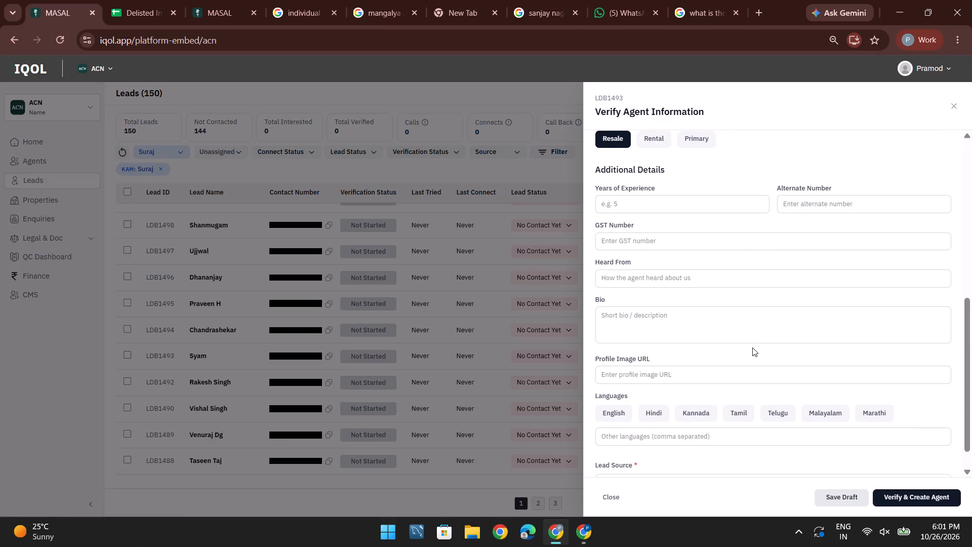
scroll(752, 347, "down", 1)
left_click(699, 407)
left_click(603, 416)
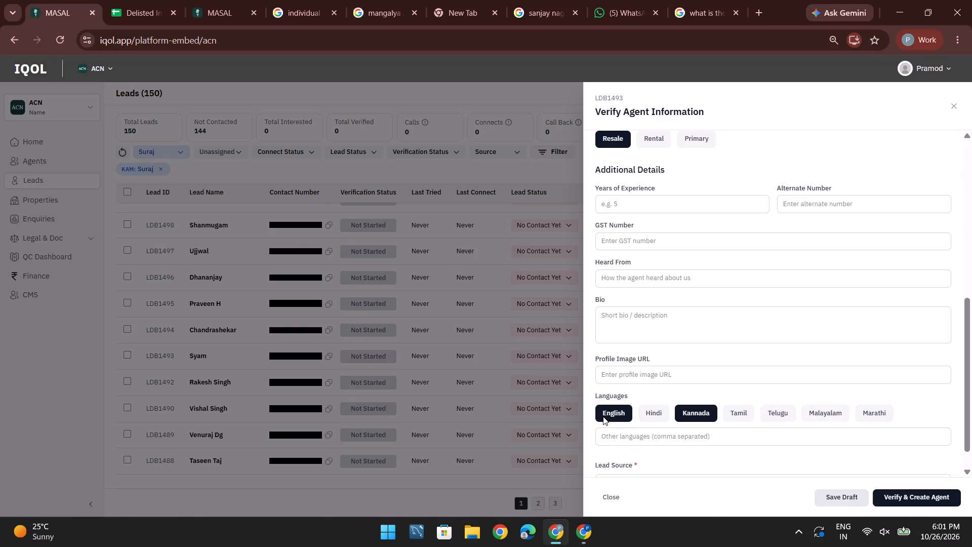
scroll(716, 376, "down", 1)
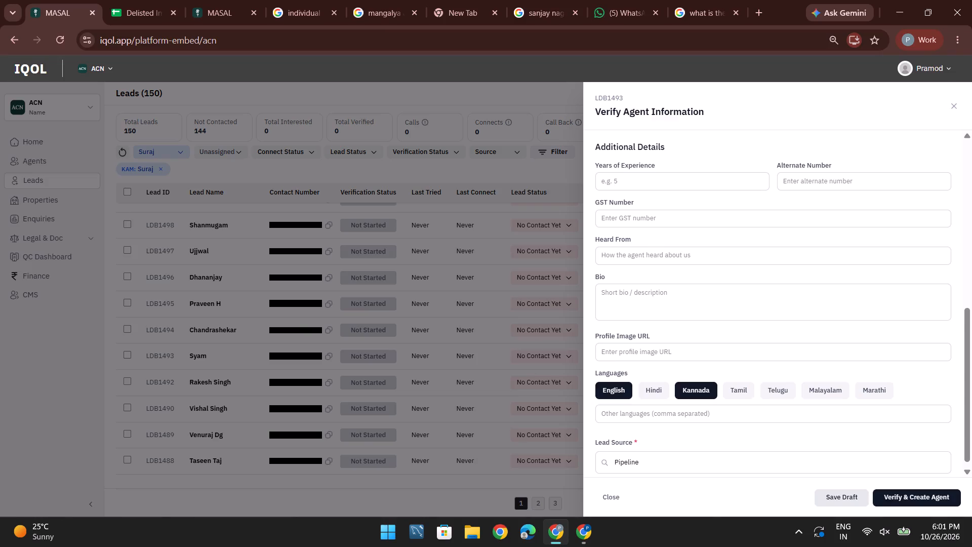
Assign Pramod as the KAM under Professional Background.
scroll(818, 264, "up", 5)
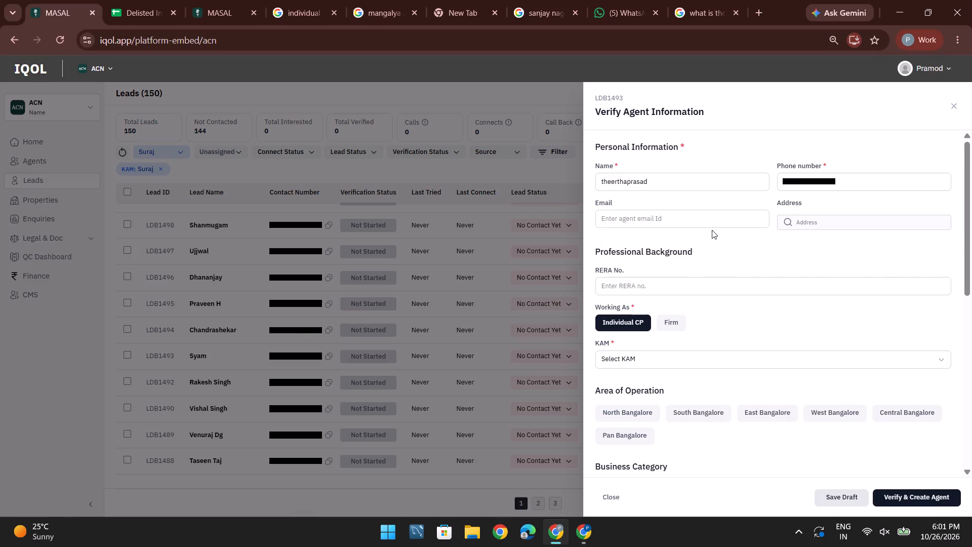
left_click(682, 359)
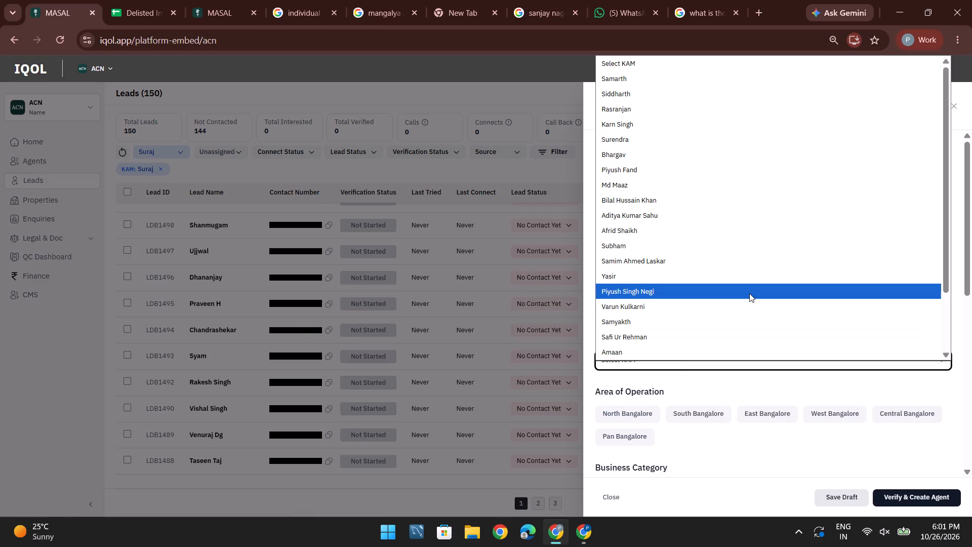
scroll(749, 293, "down", 2)
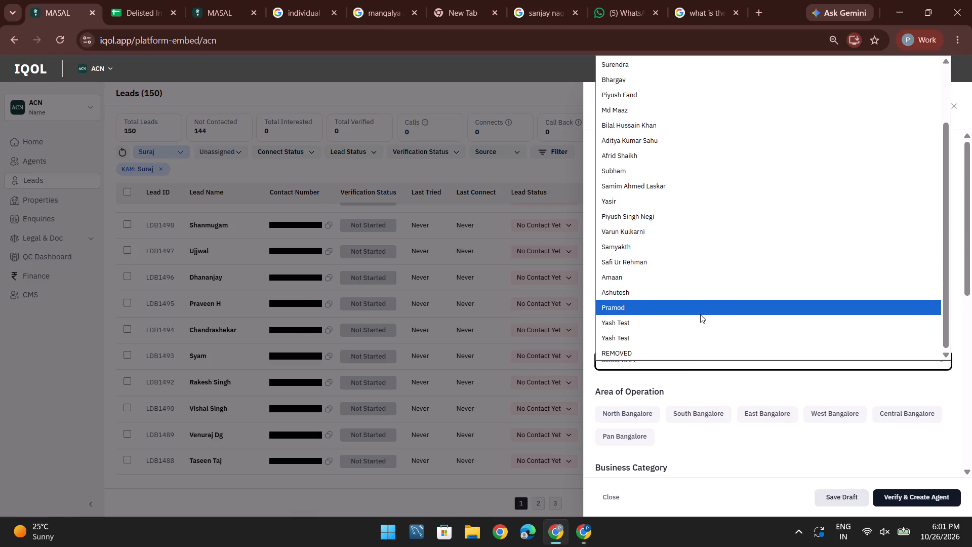
left_click(700, 314)
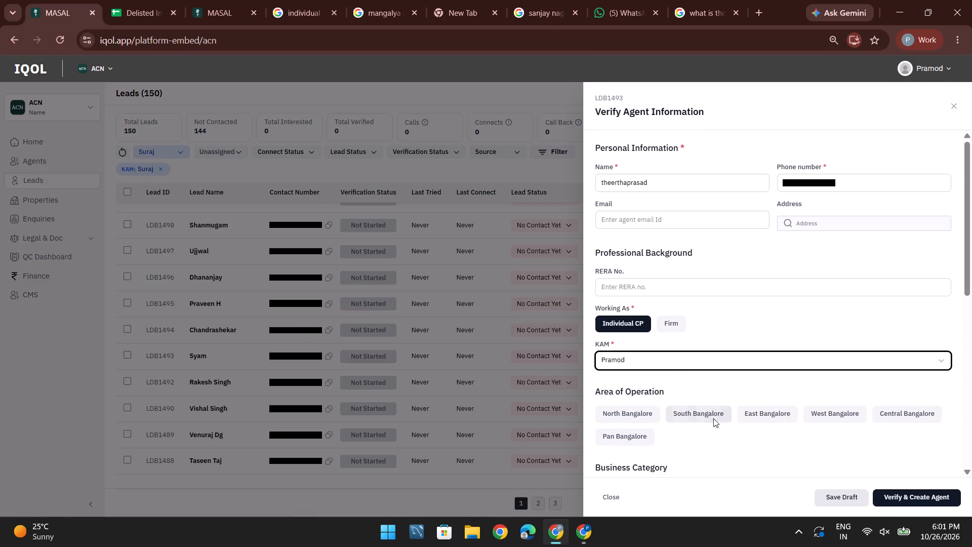
Search Google in a new browser tab for "dasarahalli which part of bangalore".
left_click(760, 12)
left_click(644, 29)
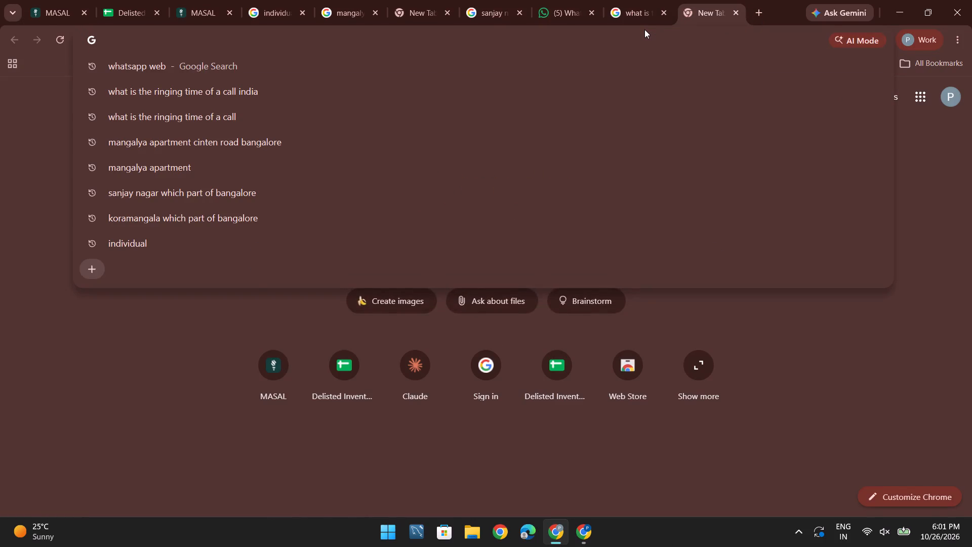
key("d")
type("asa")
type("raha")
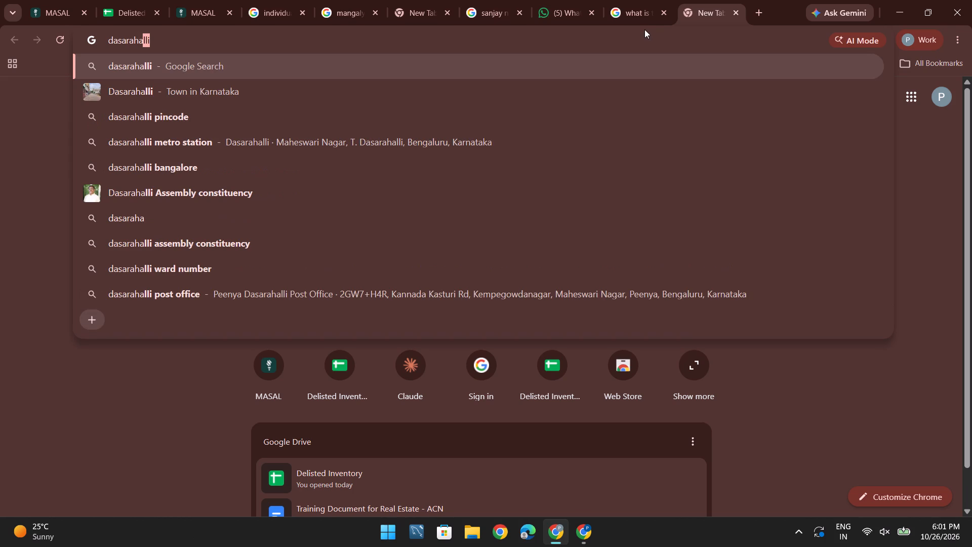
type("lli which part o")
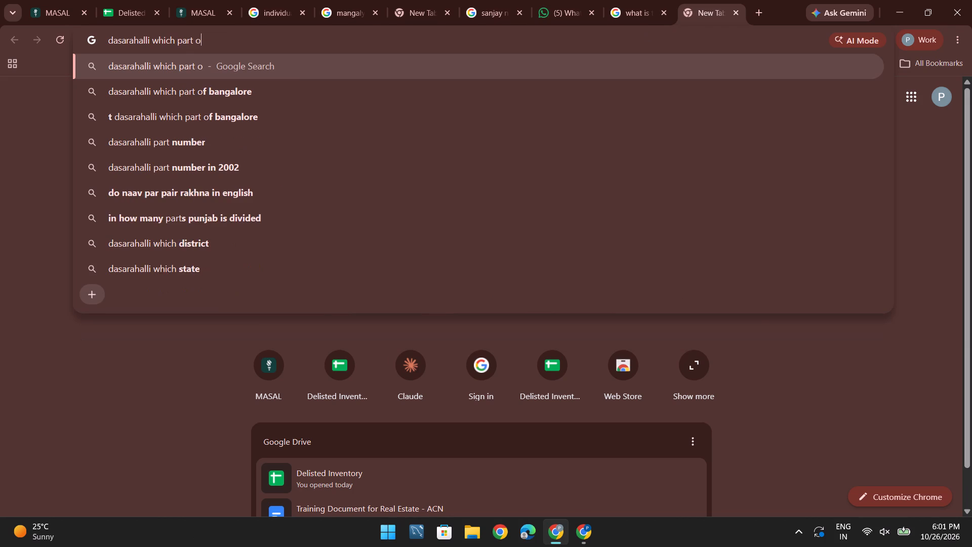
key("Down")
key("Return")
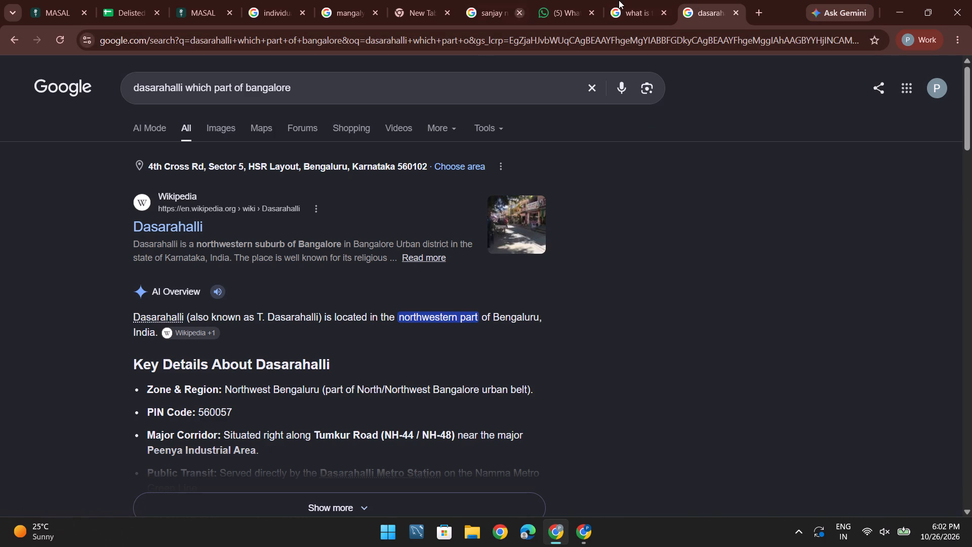
Return to the lead's verification form and select North Bangalore as the area of operation.
left_click(51, 3)
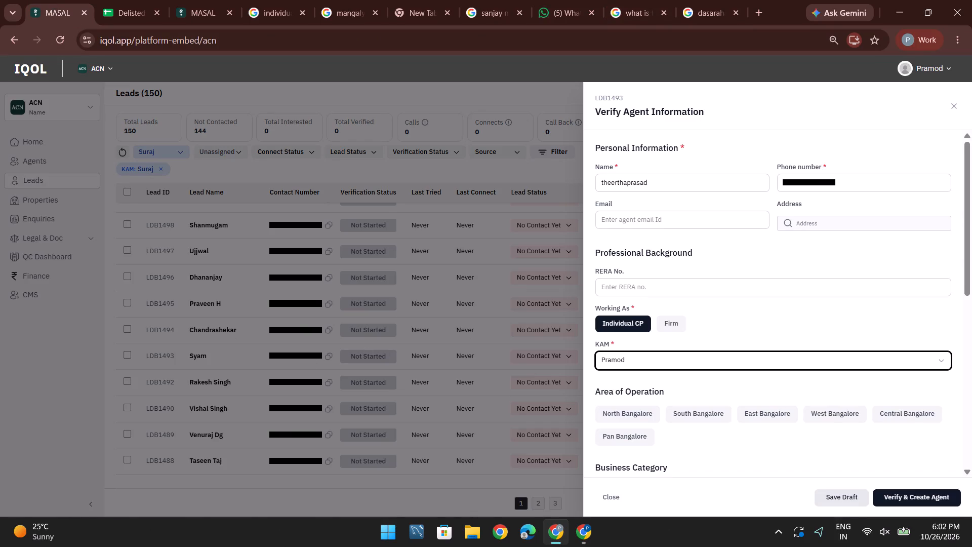
scroll(728, 275, "down", 2)
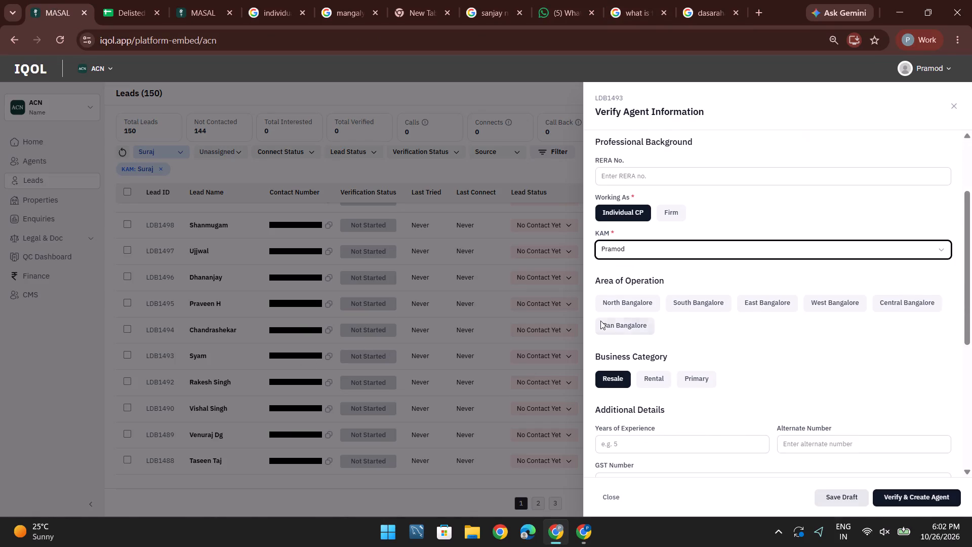
left_click(627, 304)
scroll(841, 390, "right", 2)
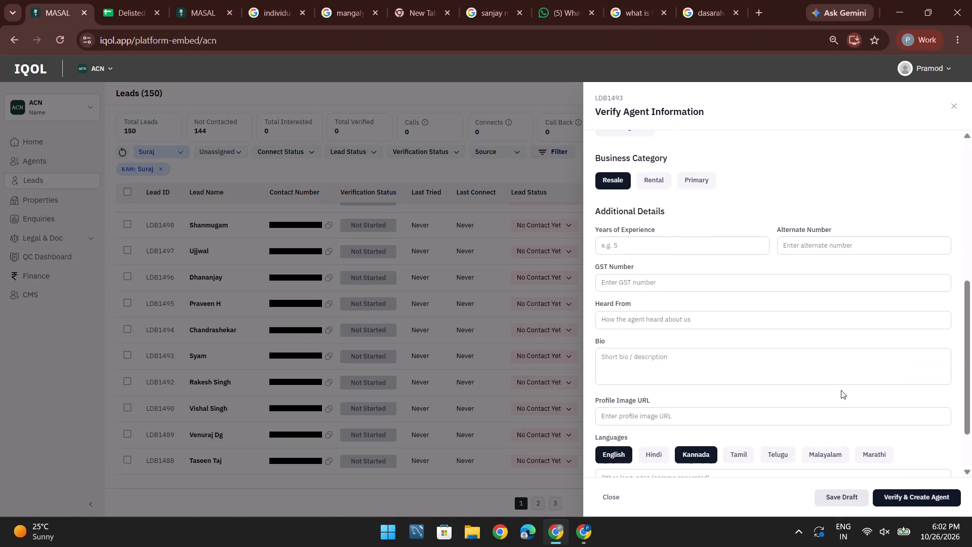
scroll(841, 390, "right", 1)
scroll(841, 390, "down", 3)
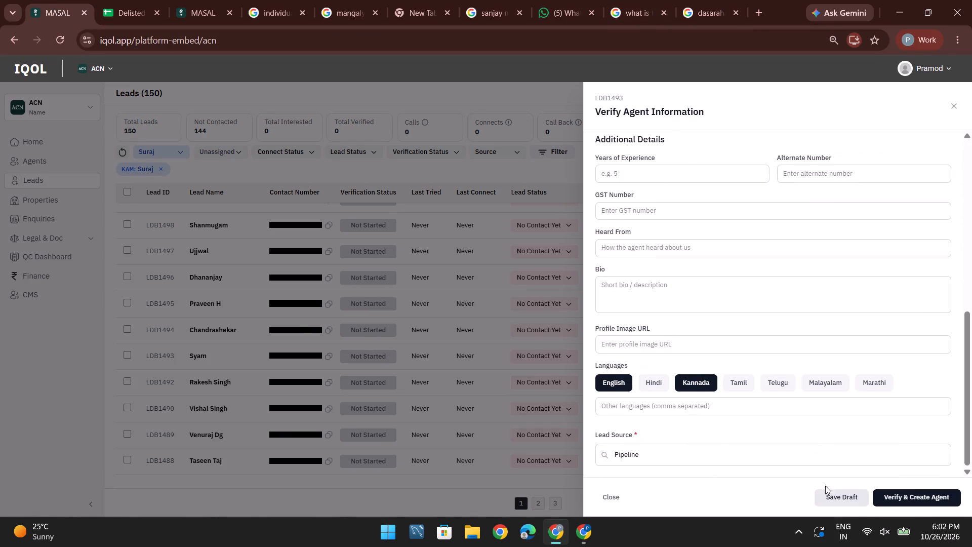
left_click(883, 502)
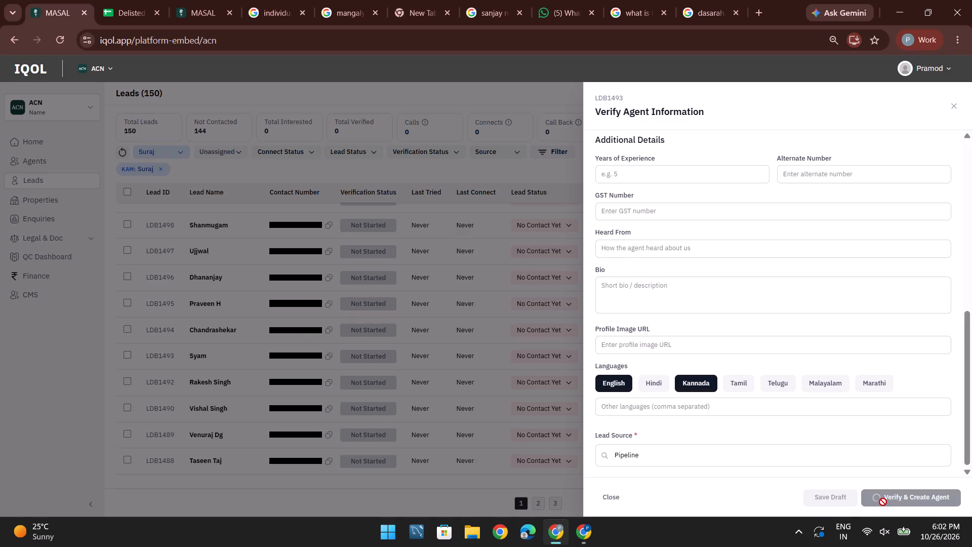
left_click(709, 407)
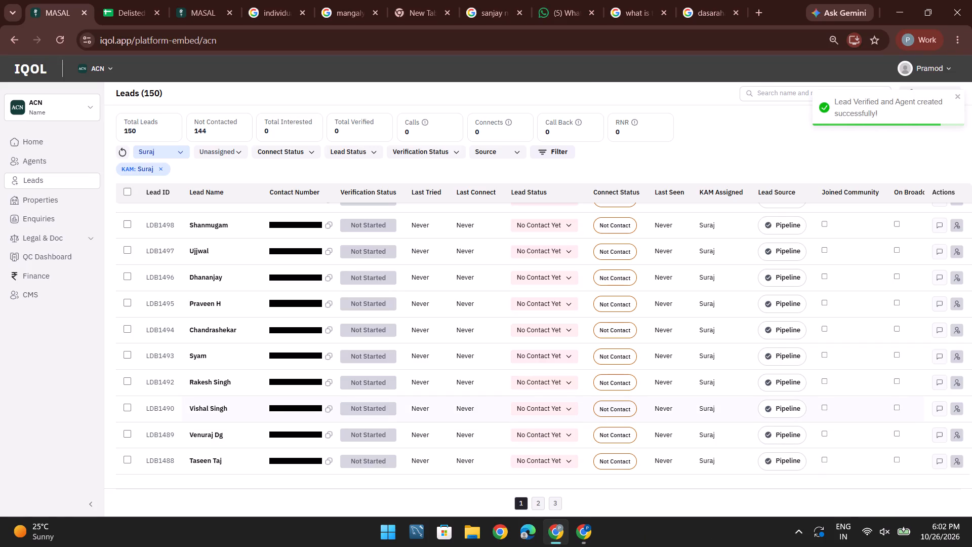
scroll(709, 407, "down", 2)
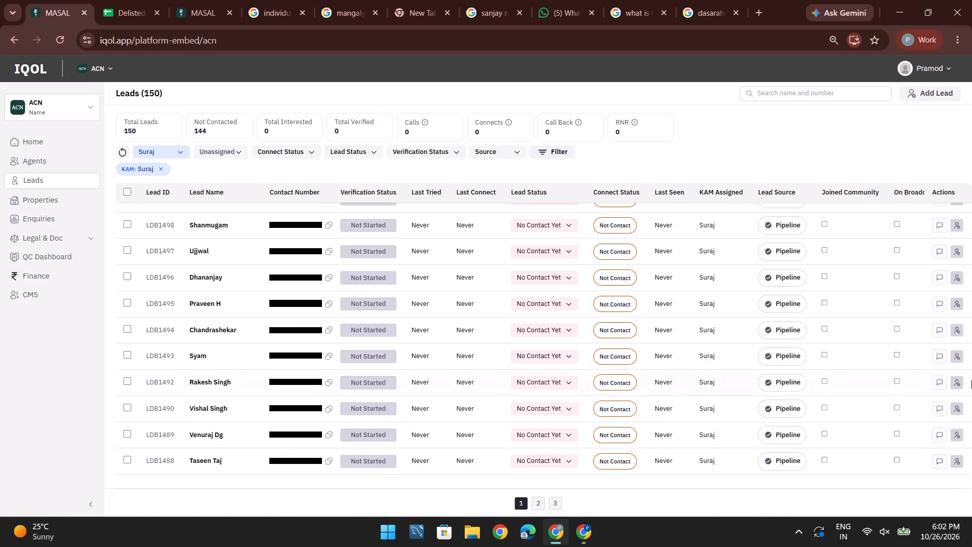
left_click(937, 382)
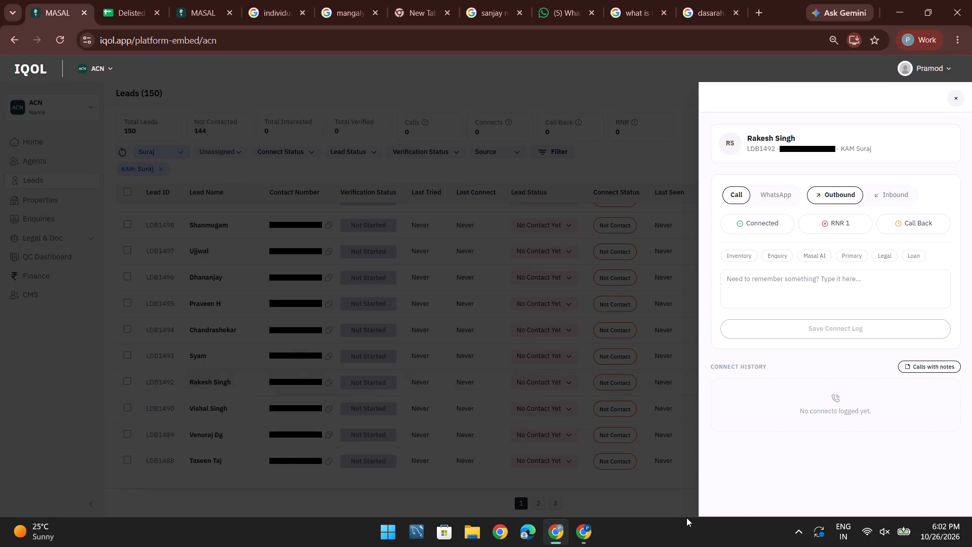
left_click(686, 514)
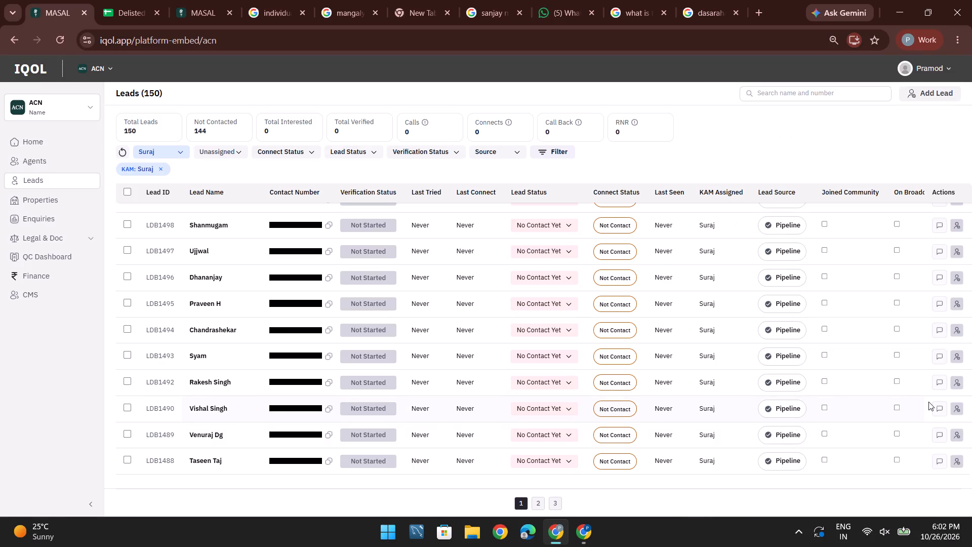
left_click(962, 380)
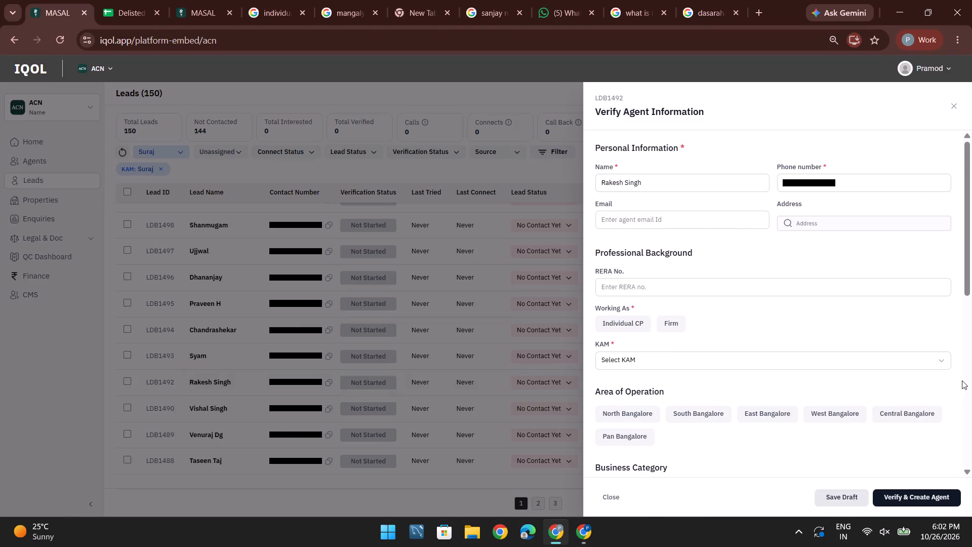
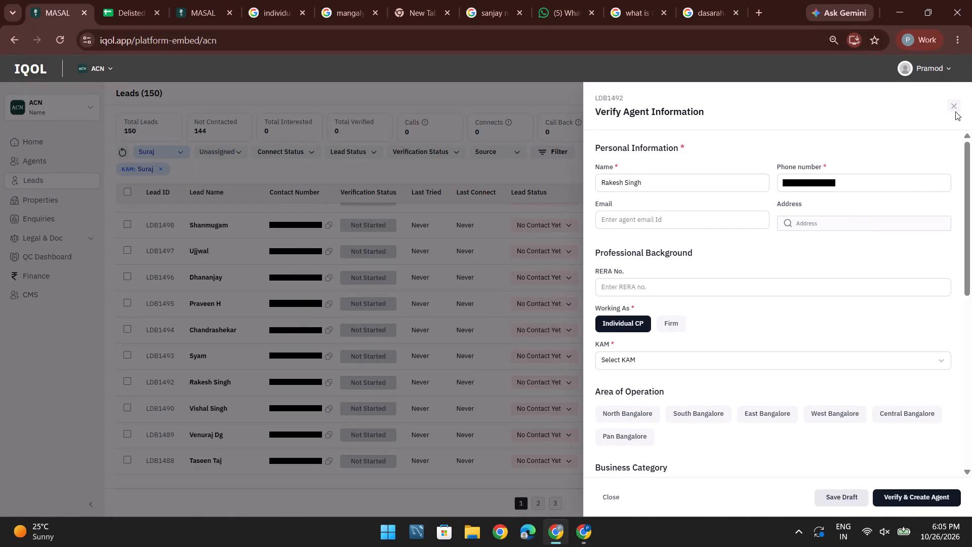
left_click(955, 111)
left_click(563, 375)
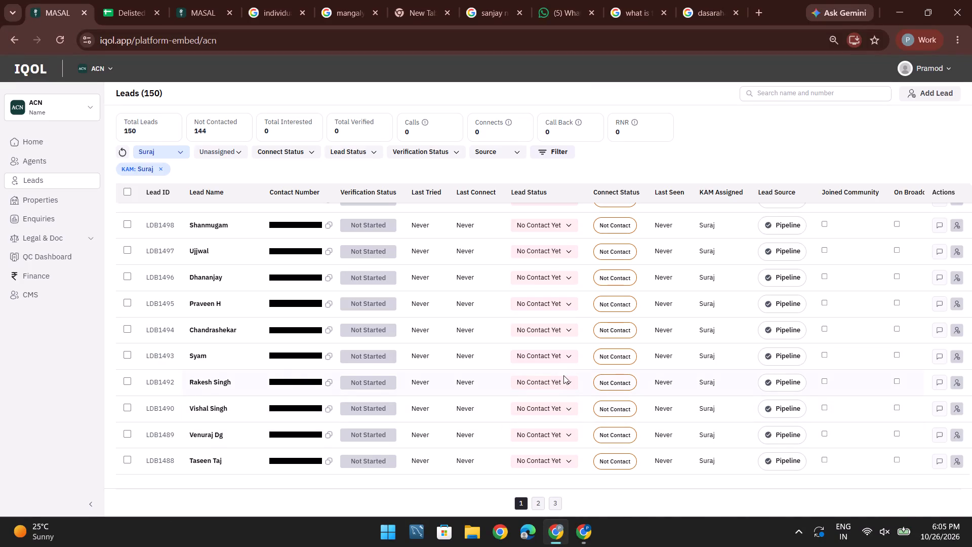
left_click(555, 381)
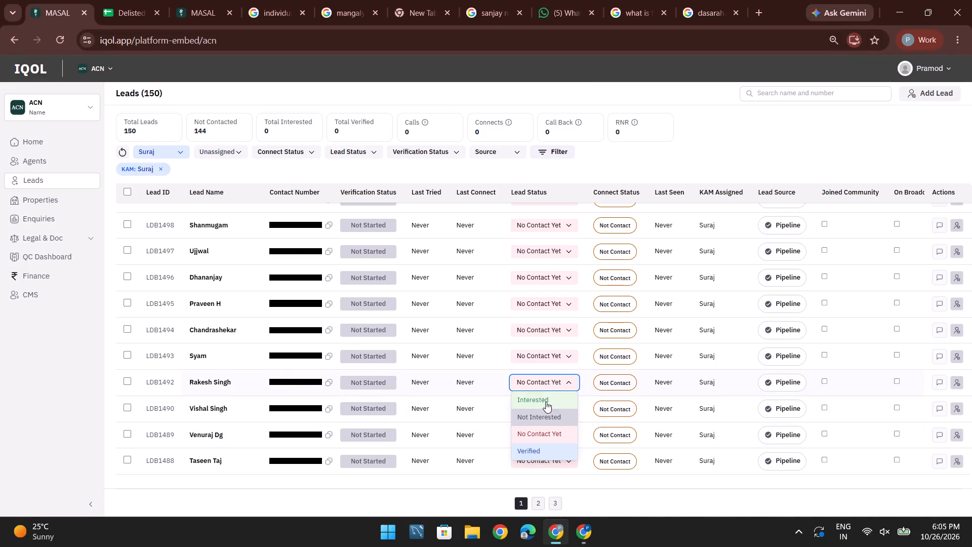
left_click(545, 404)
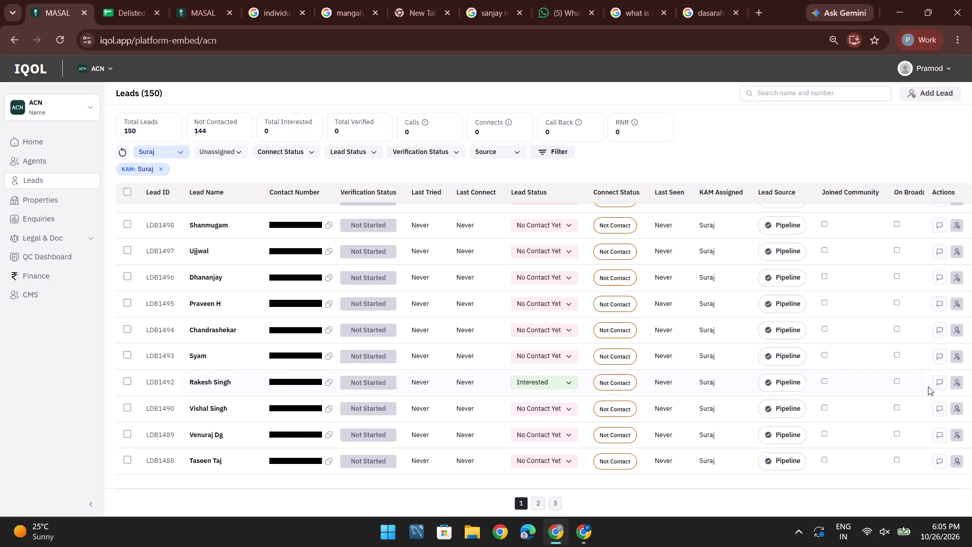
left_click(938, 386)
left_click(742, 232)
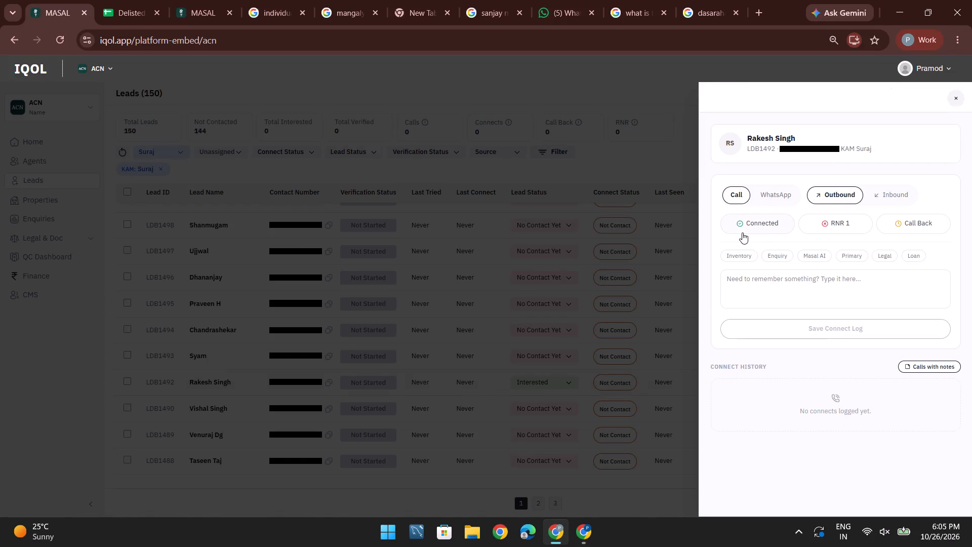
left_click(729, 297)
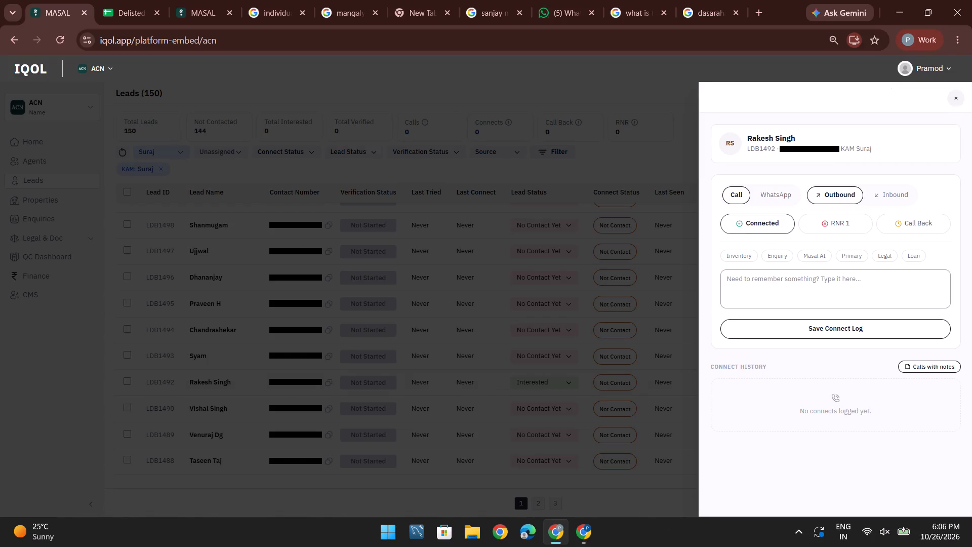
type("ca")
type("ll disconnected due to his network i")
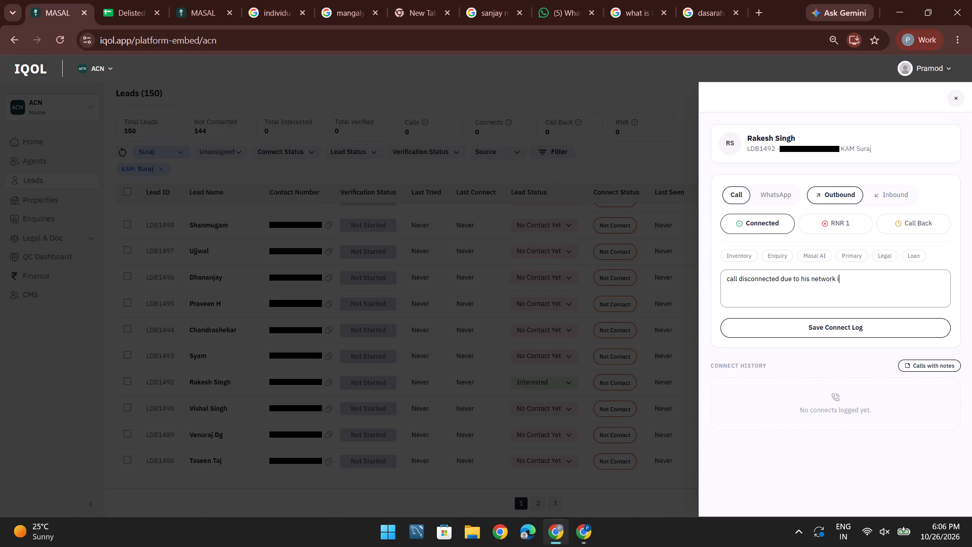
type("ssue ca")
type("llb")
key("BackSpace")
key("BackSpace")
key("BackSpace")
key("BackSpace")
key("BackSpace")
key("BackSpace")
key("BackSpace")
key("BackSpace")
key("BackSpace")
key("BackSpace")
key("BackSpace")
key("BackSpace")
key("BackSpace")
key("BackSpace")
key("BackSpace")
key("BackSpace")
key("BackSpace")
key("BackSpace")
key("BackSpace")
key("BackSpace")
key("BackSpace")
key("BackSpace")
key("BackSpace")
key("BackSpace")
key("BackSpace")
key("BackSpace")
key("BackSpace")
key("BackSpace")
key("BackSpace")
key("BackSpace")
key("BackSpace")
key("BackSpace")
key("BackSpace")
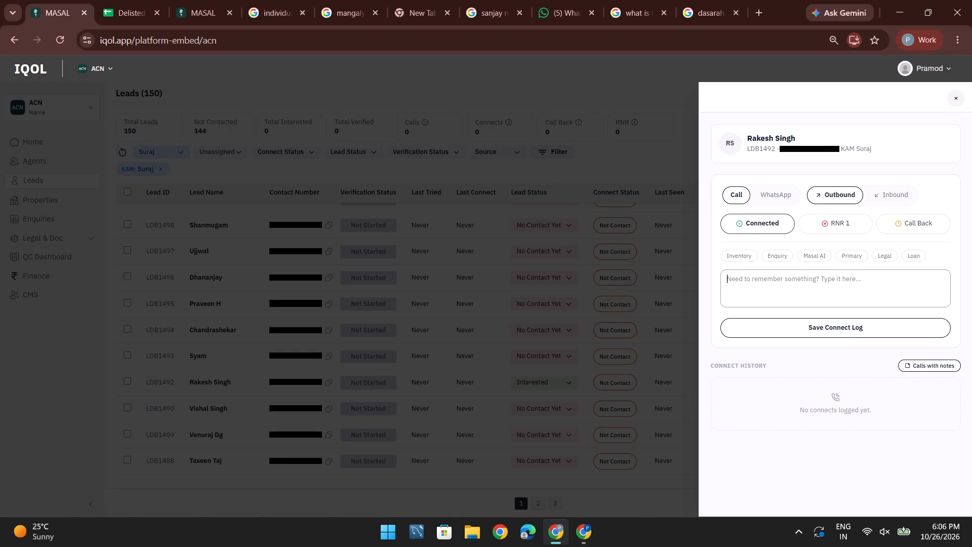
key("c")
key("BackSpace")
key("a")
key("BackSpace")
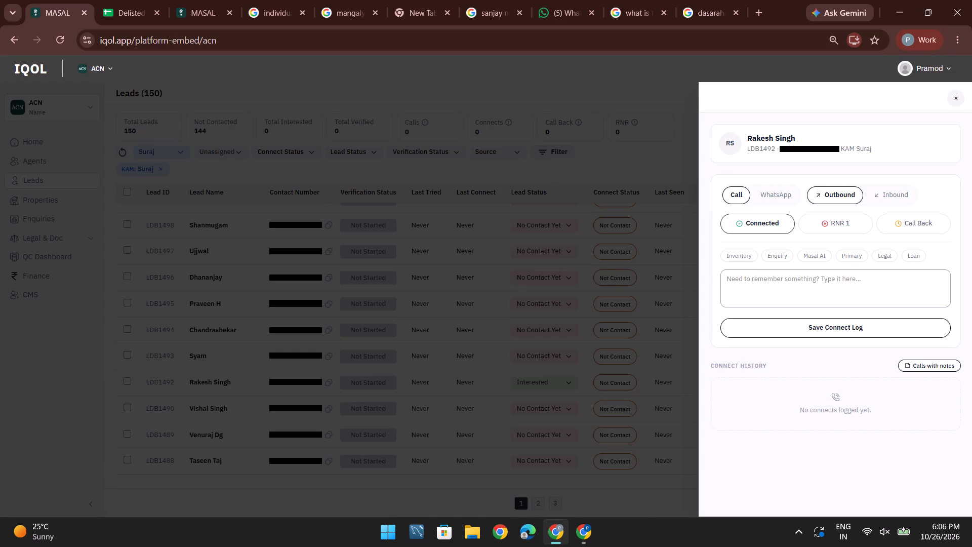
type("kannada agent")
key("space")
key("comma")
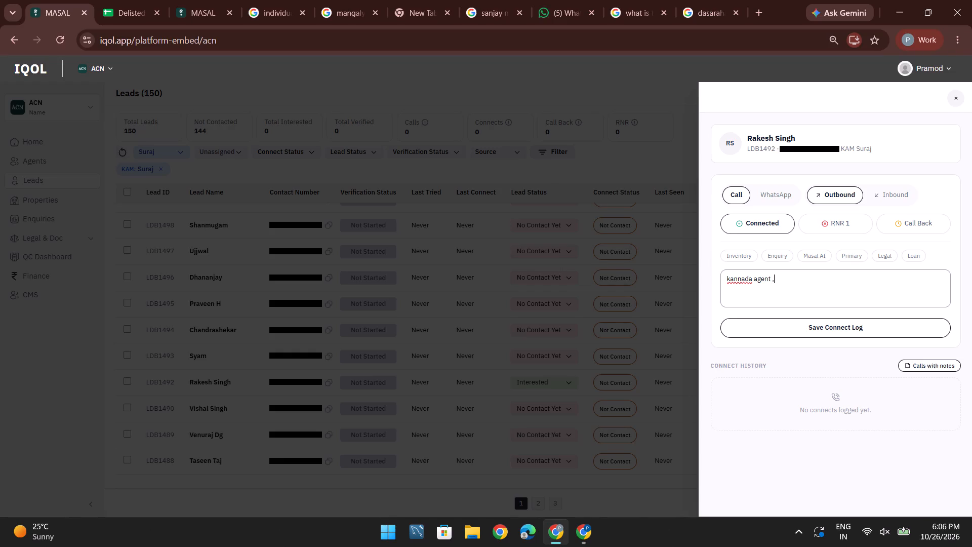
type("callback later")
left_click(768, 326)
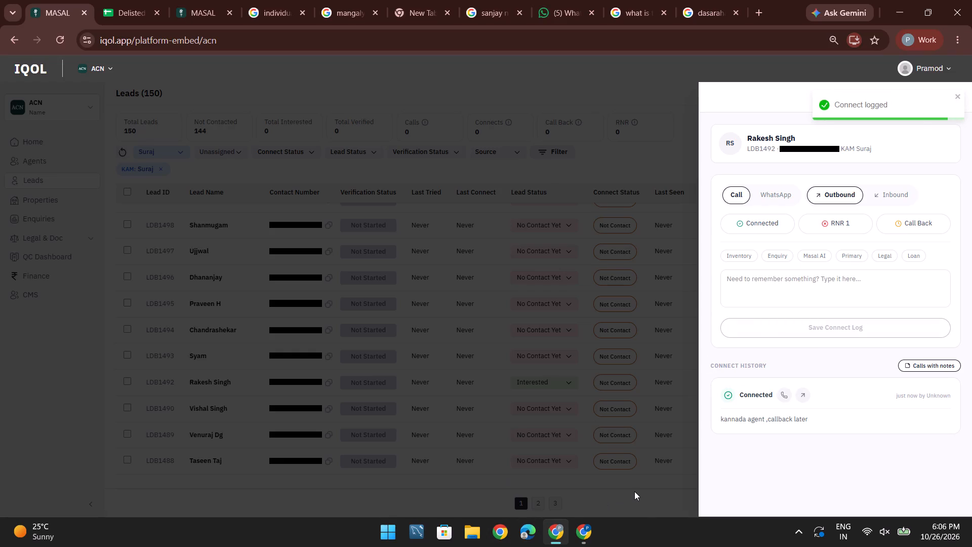
left_click(634, 491)
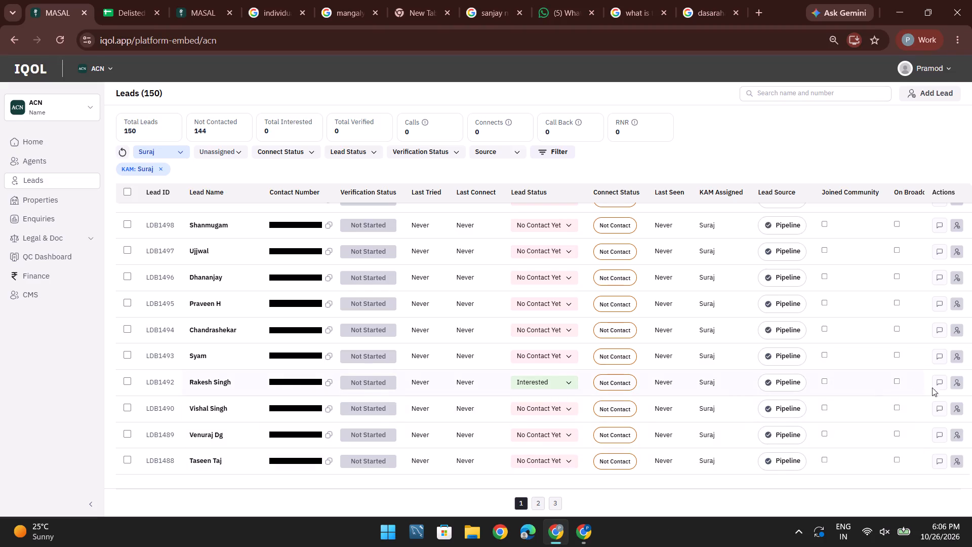
left_click(959, 387)
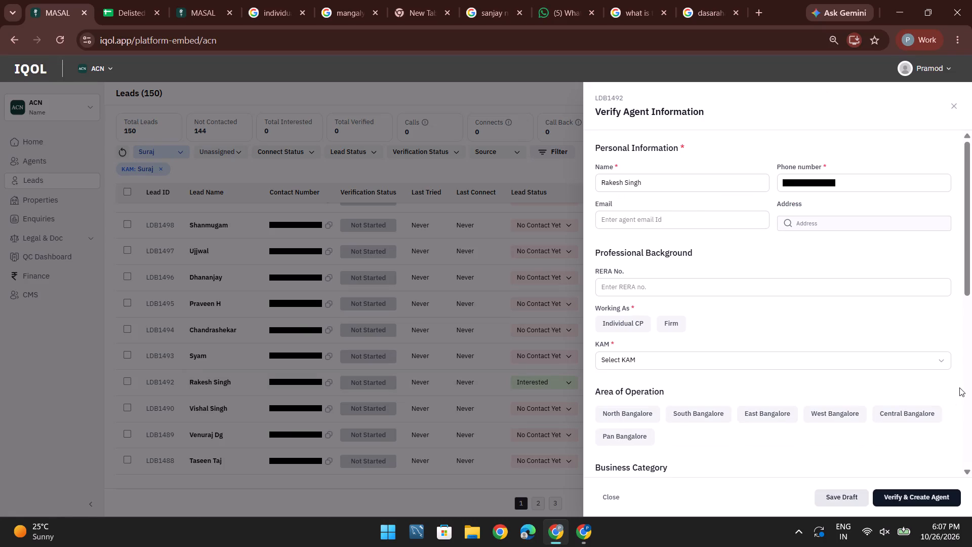
scroll(772, 300, "up", 1)
scroll(771, 308, "right", 1)
scroll(771, 308, "up", 1)
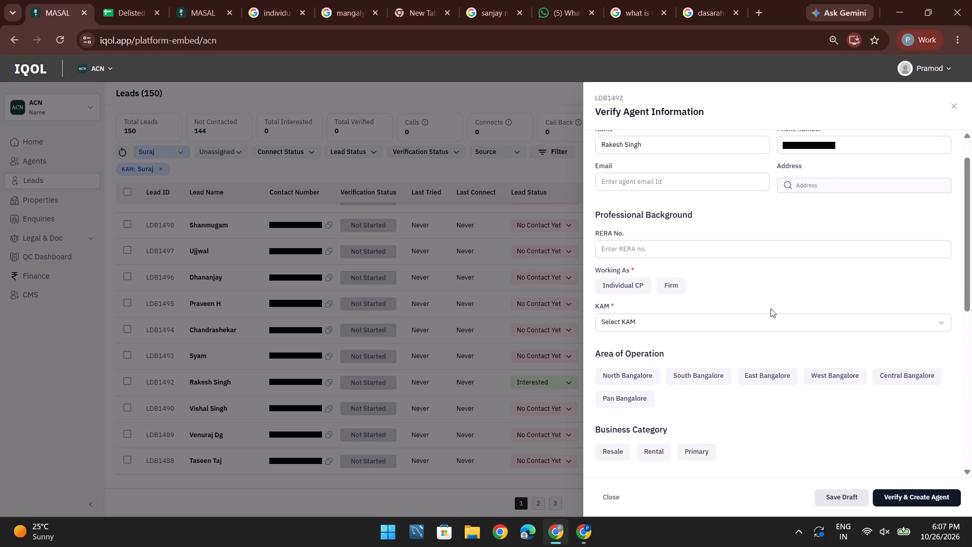
scroll(771, 308, "up", 1)
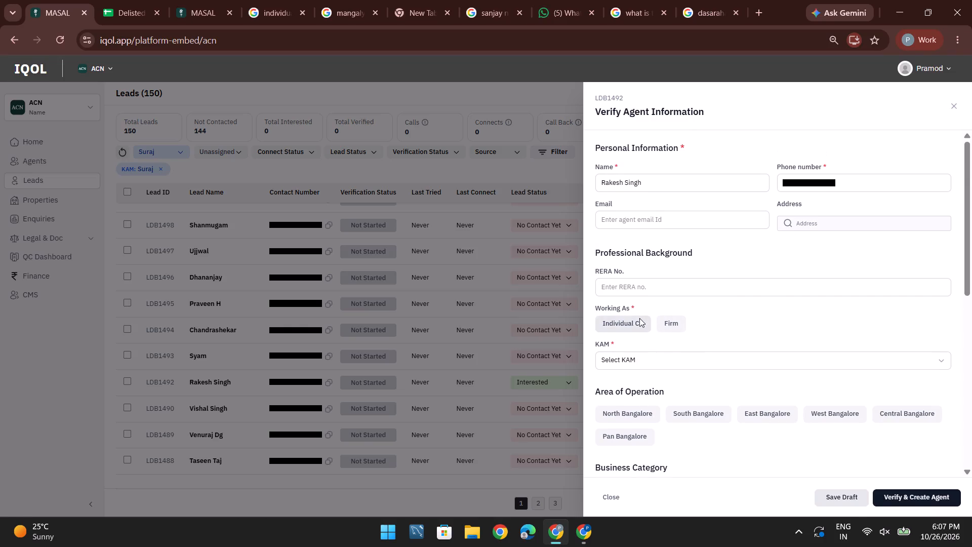
left_click(639, 318)
scroll(757, 316, "down", 1)
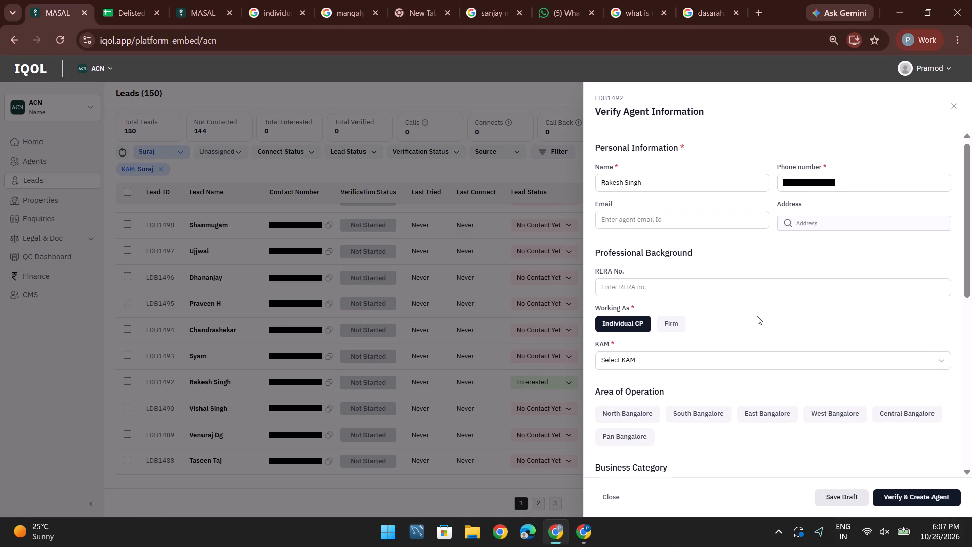
scroll(757, 316, "down", 1)
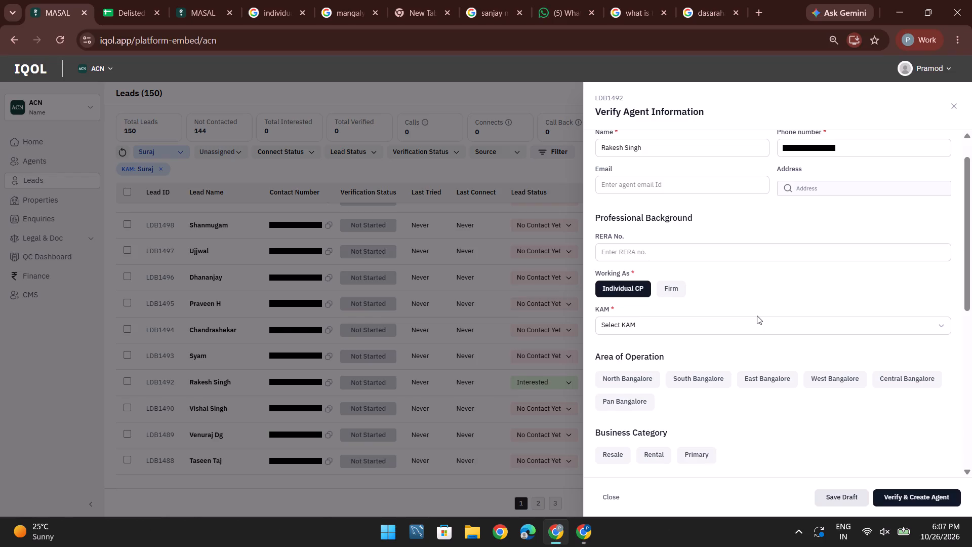
scroll(767, 298, "up", 2)
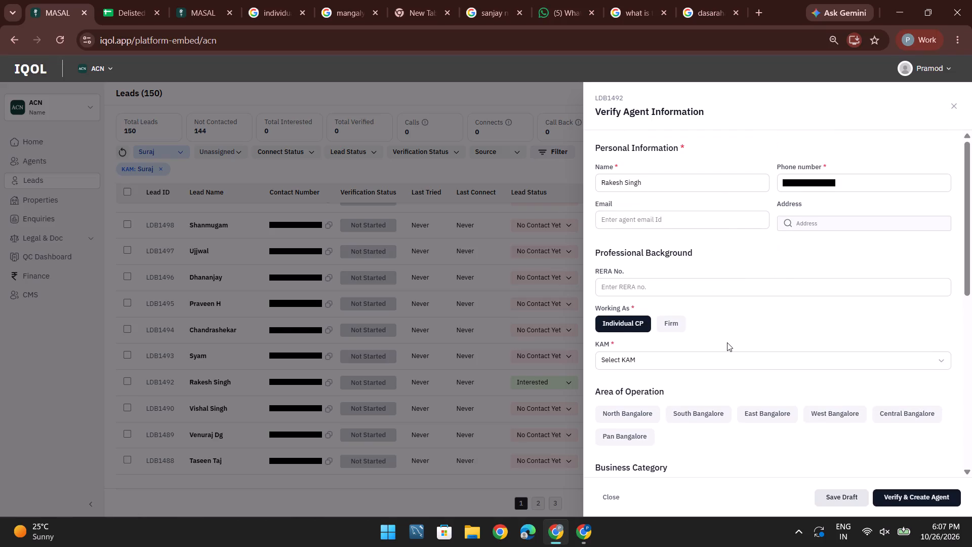
scroll(727, 342, "down", 1)
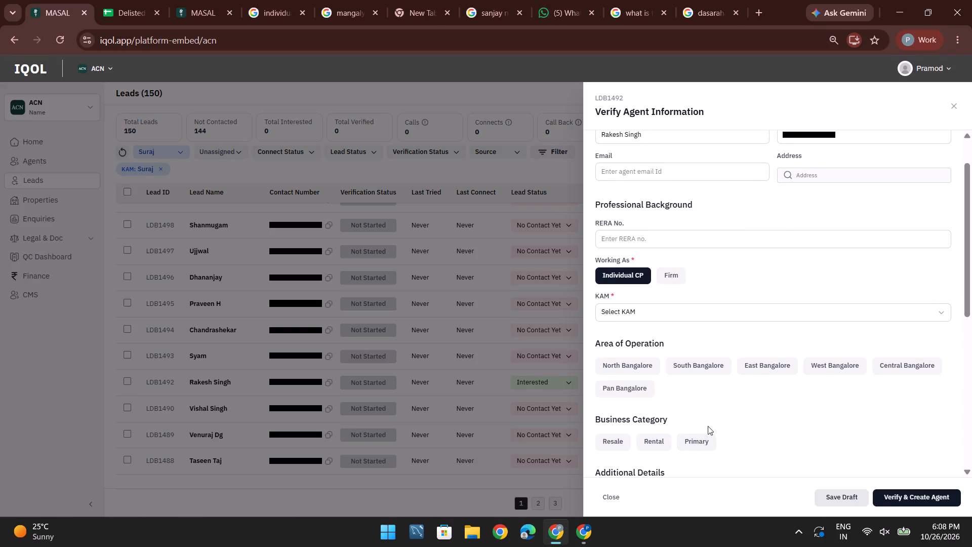
left_click(784, 318)
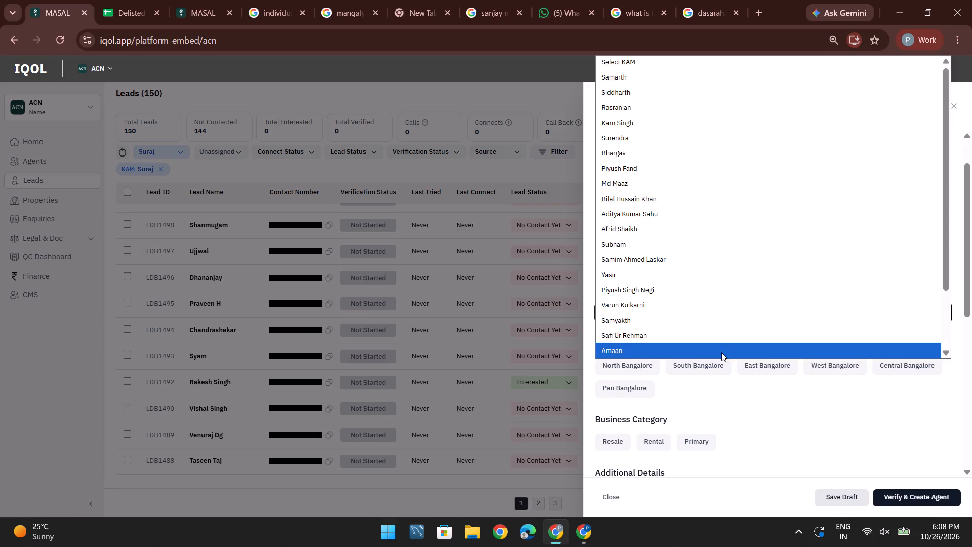
left_click(706, 412)
left_click(619, 441)
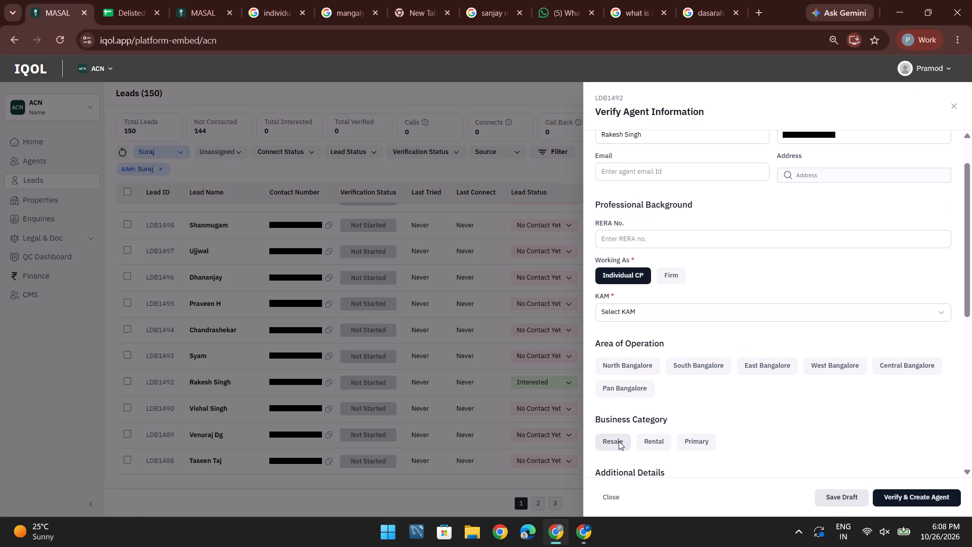
Replace the agent name in the verification form with "mohan".
scroll(805, 309, "up", 2)
left_click(724, 189)
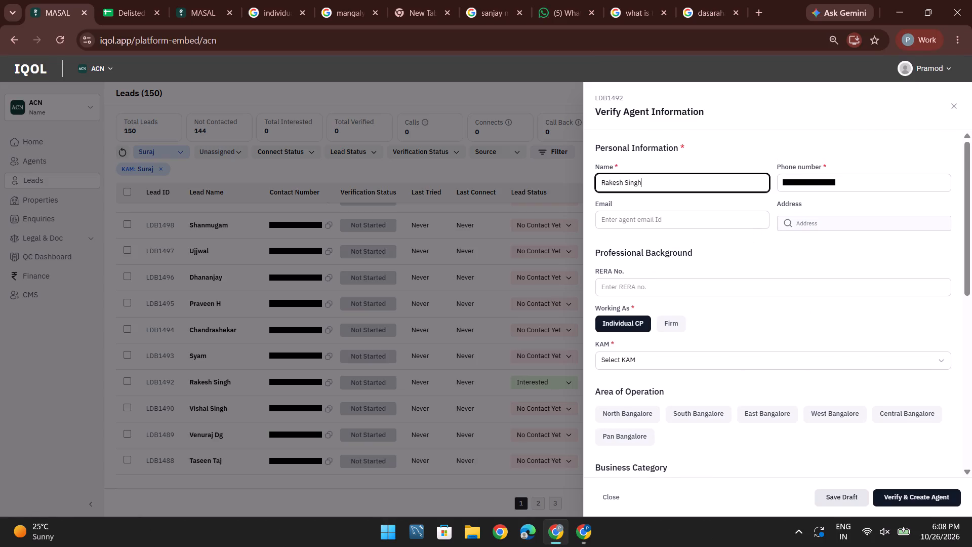
key("BackSpace")
key("BackSpace")
key("BackSpace")
key("BackSpace")
key("BackSpace")
key("BackSpace")
key("BackSpace")
key("BackSpace")
key("BackSpace")
key("BackSpace")
key("BackSpace")
key("BackSpace")
key("BackSpace")
key("BackSpace")
key("BackSpace")
type("mohan")
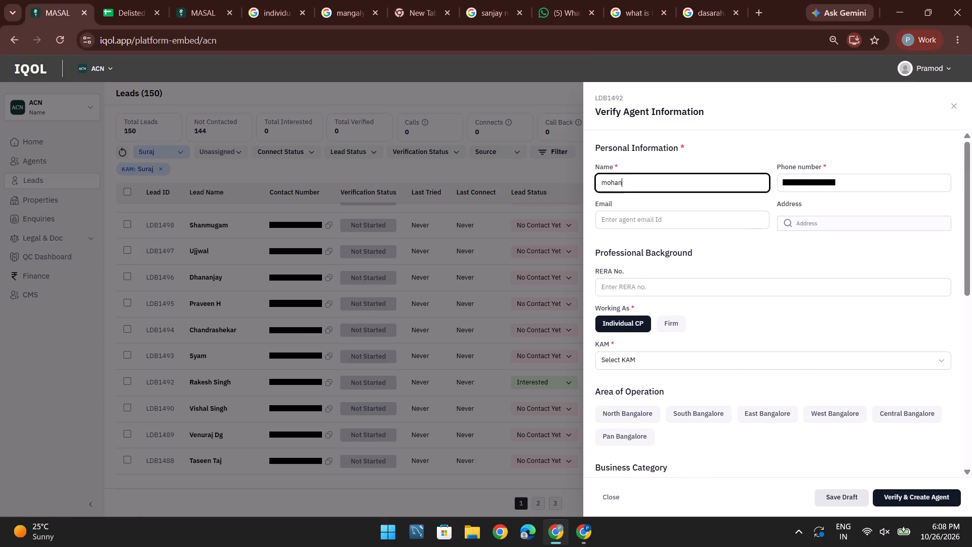
Assign Pramod as the KAM in the verification form.
scroll(754, 321, "down", 1)
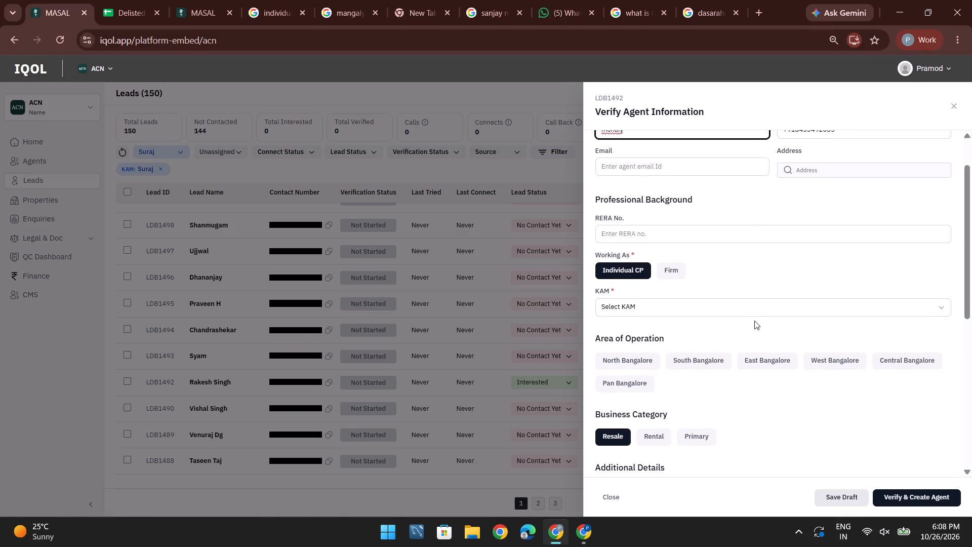
left_click(763, 316)
scroll(723, 328, "down", 1)
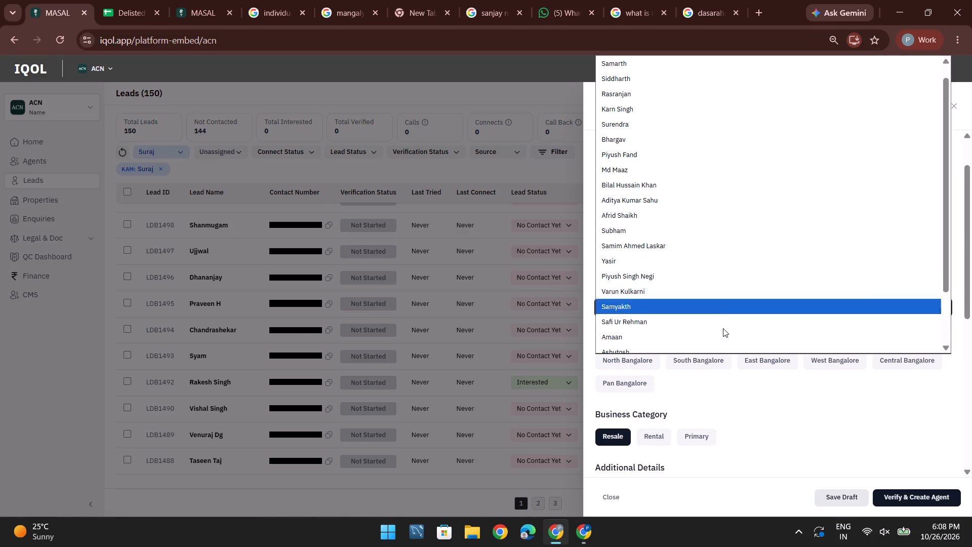
scroll(723, 328, "down", 1)
left_click(665, 302)
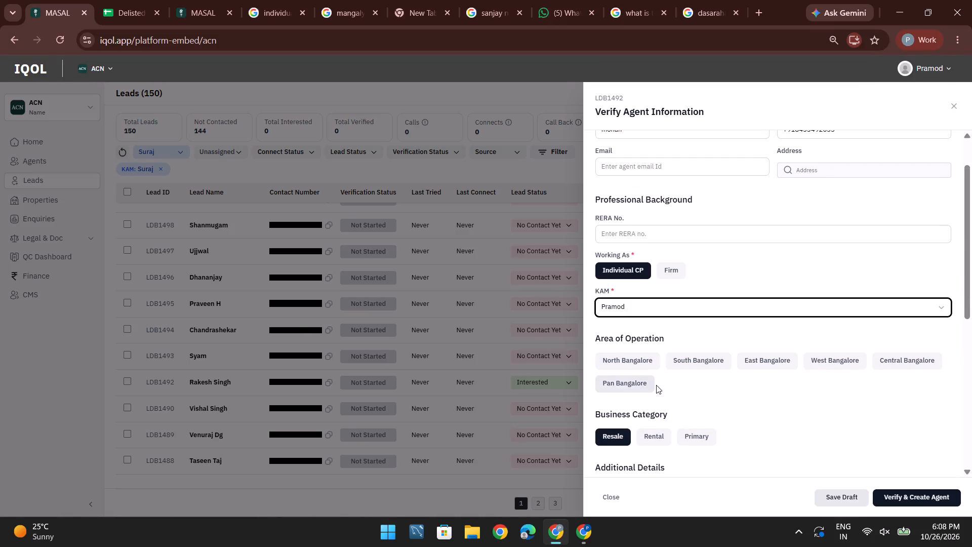
Select Pan Bangalore as the agent's area of operation.
scroll(715, 385, "right", 1)
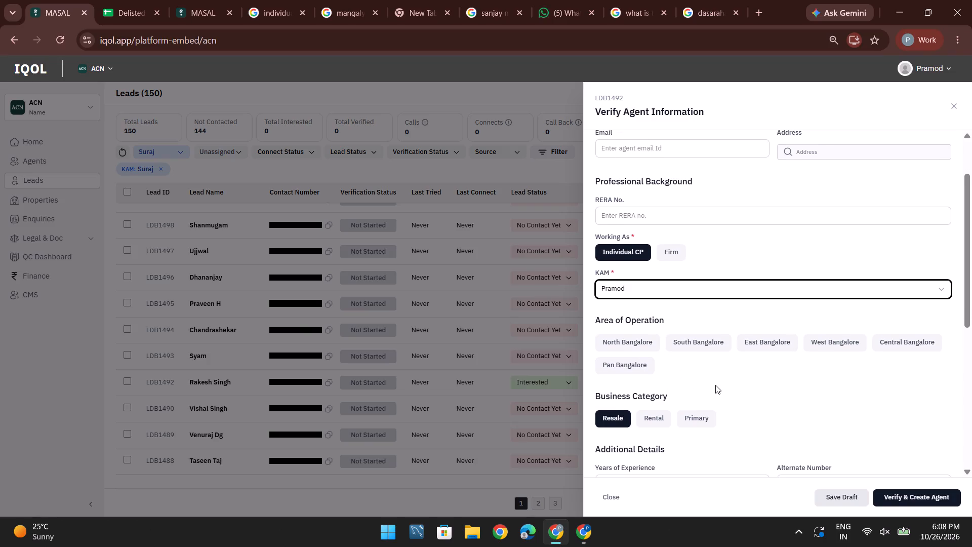
scroll(715, 385, "right", 1)
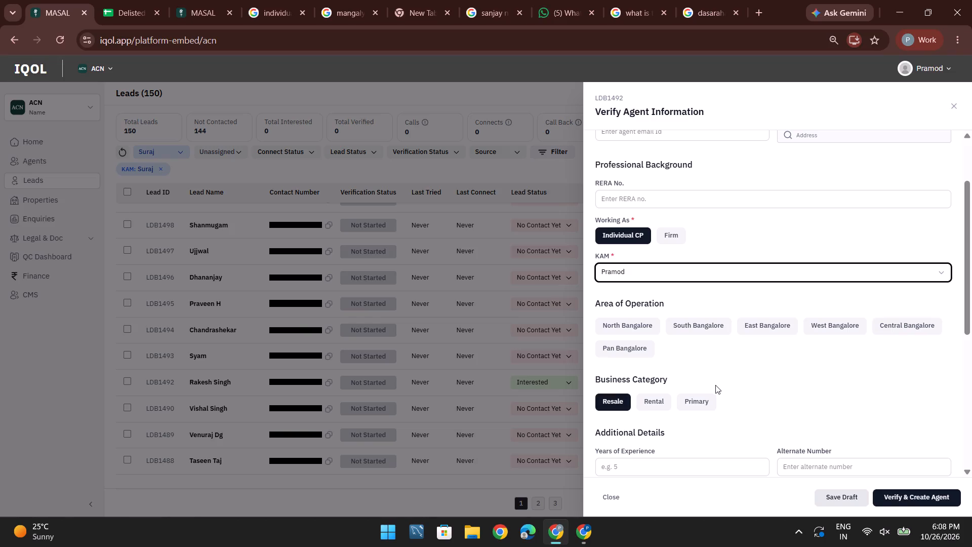
scroll(760, 368, "right", 1)
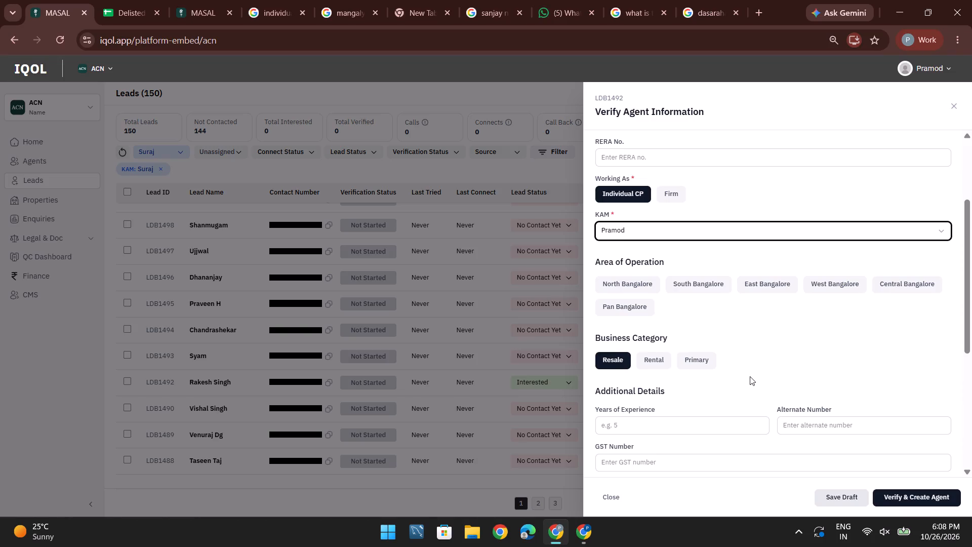
left_click(618, 305)
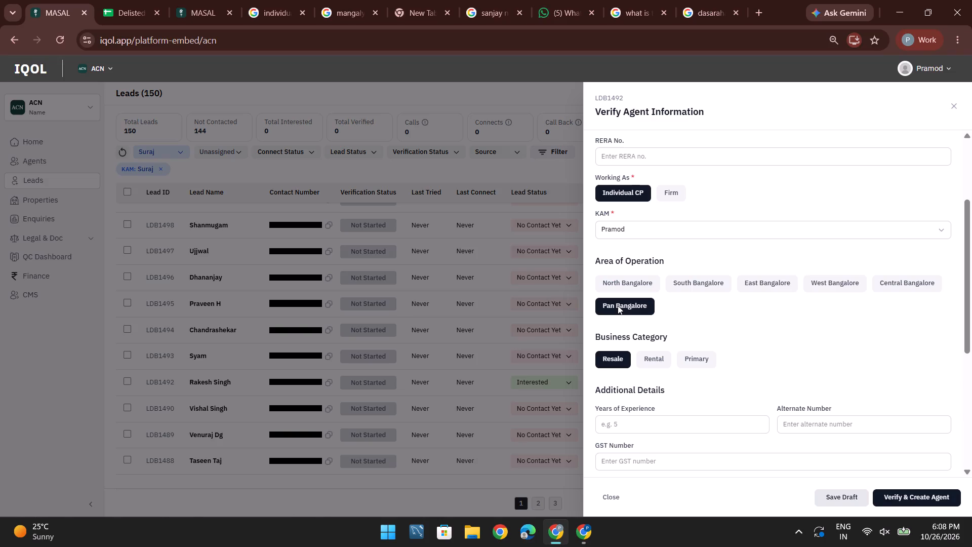
scroll(780, 321, "right", 4)
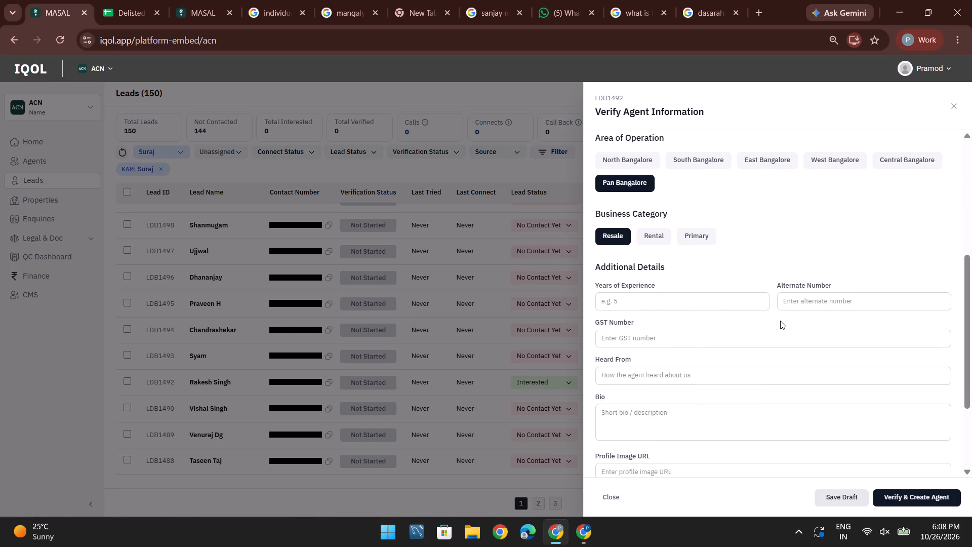
scroll(780, 321, "right", 2)
scroll(656, 401, "right", 1)
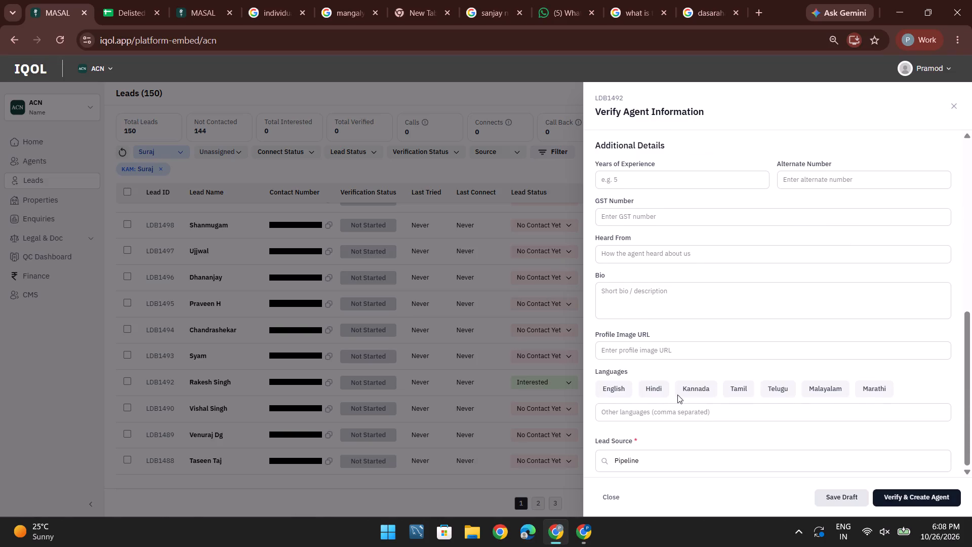
left_click(694, 388)
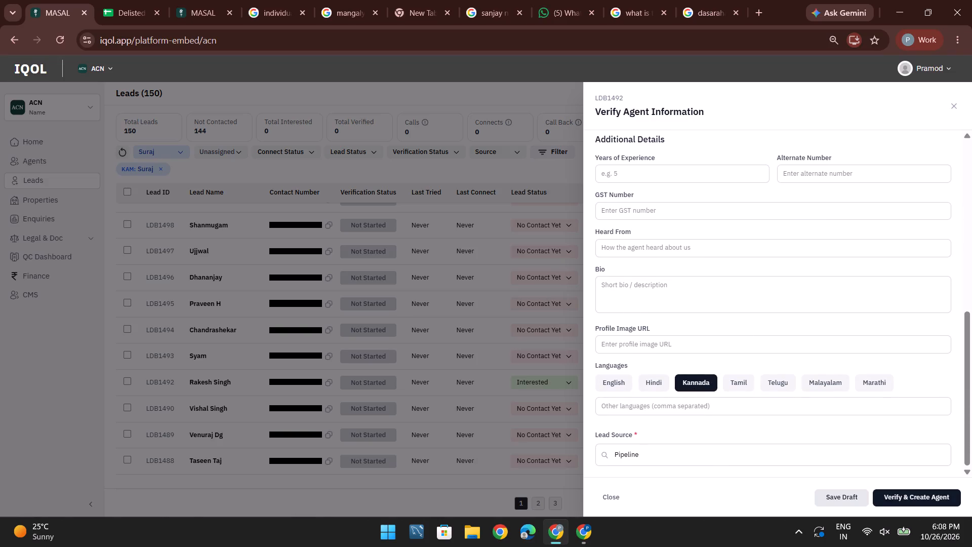
Enter "deals only in plots" as the agent's bio.
left_click(754, 296)
type("deal")
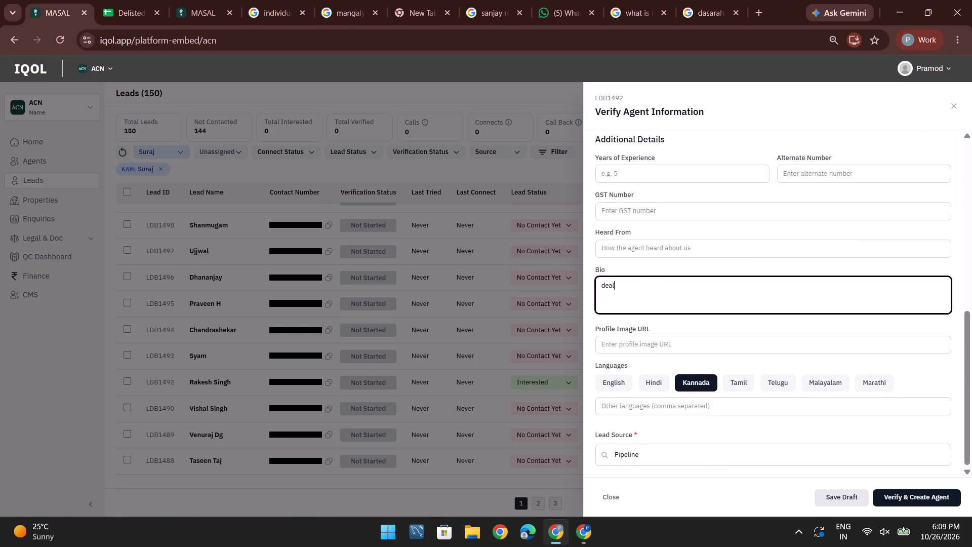
key("s")
key("space")
type("only in plots")
scroll(773, 326, "up", 1)
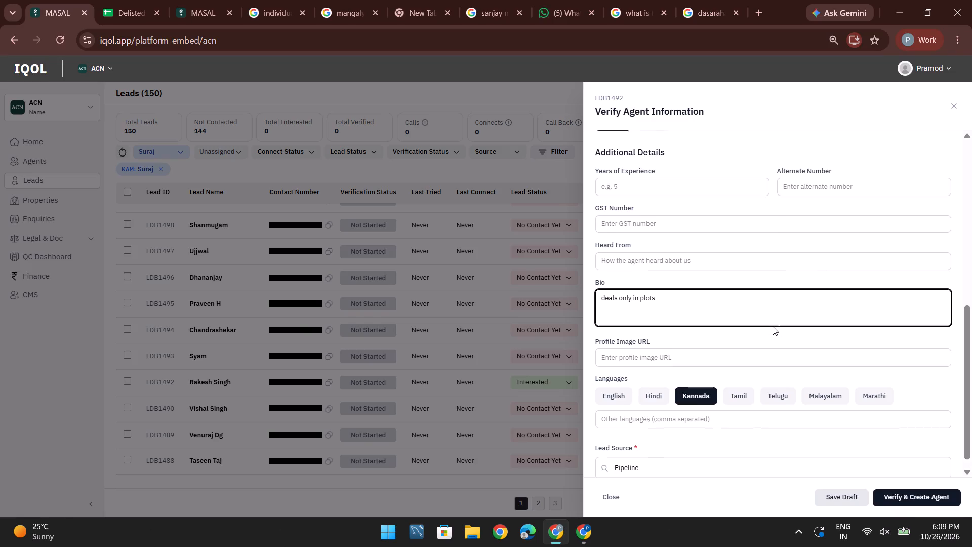
scroll(773, 326, "up", 8)
scroll(773, 326, "down", 1)
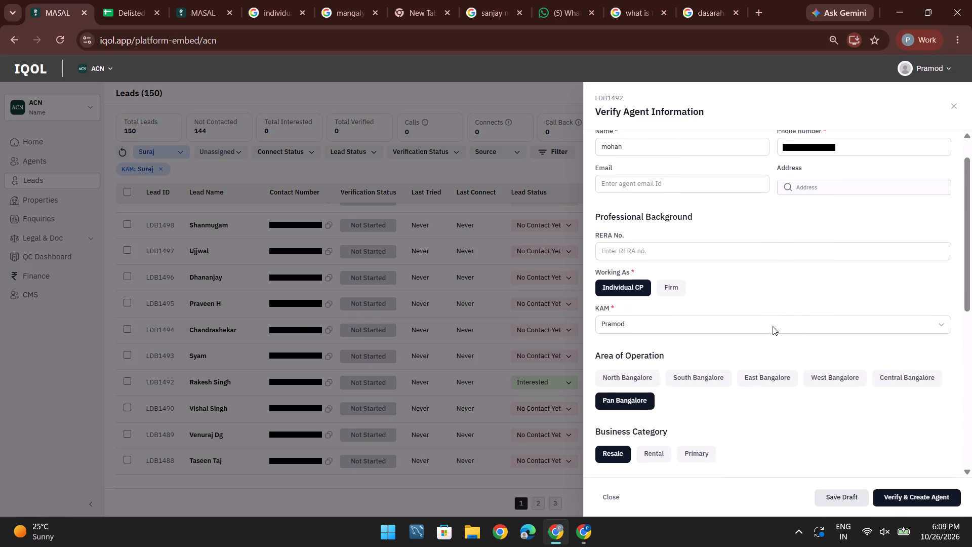
scroll(773, 326, "down", 9)
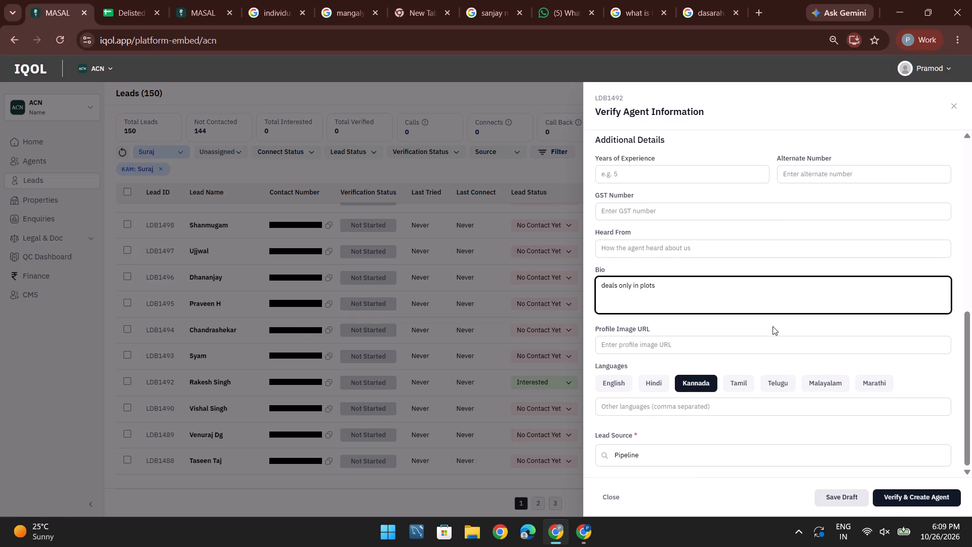
scroll(773, 326, "down", 1)
left_click(888, 498)
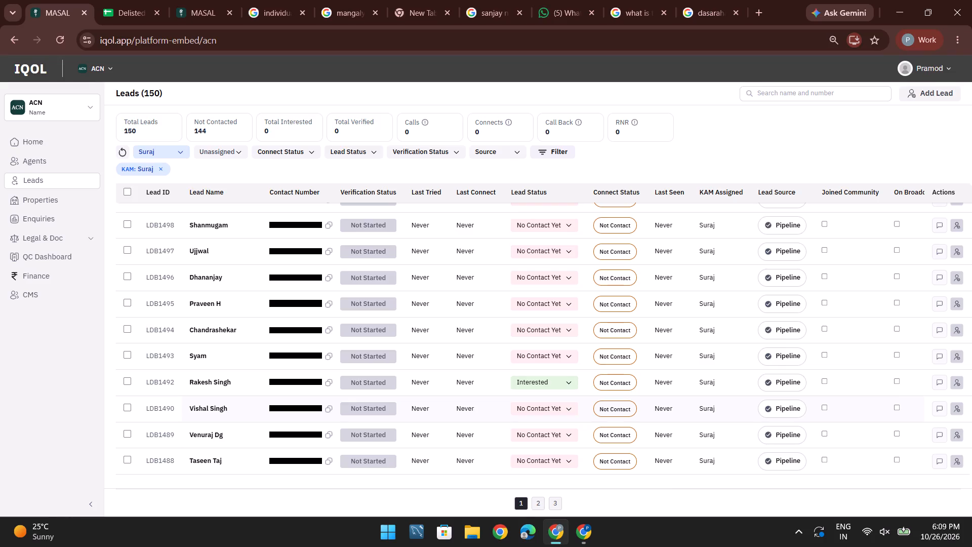
left_click(939, 405)
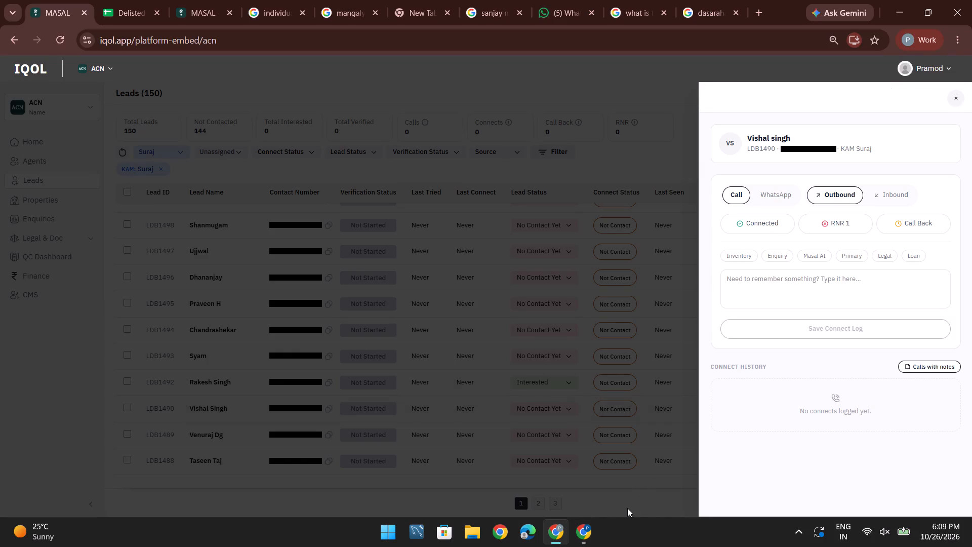
left_click(627, 508)
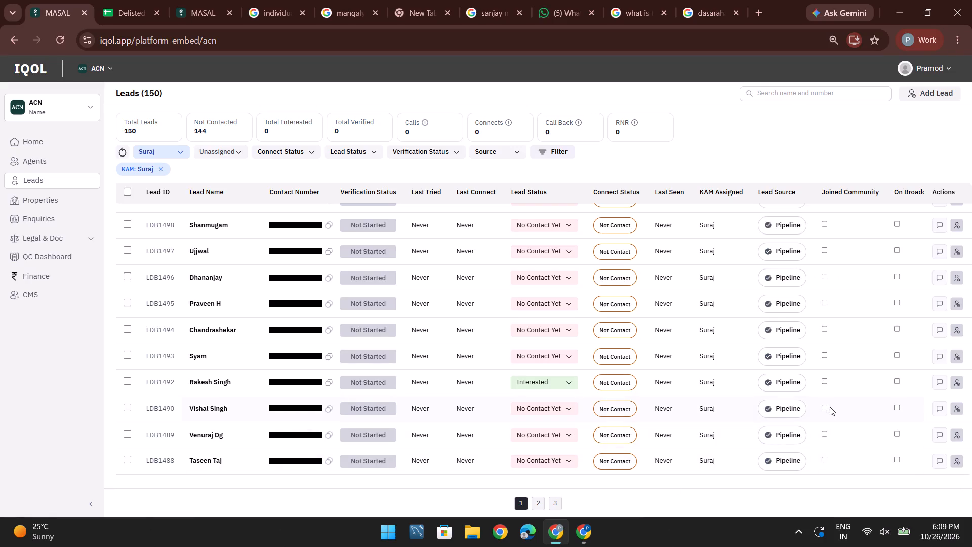
left_click(958, 411)
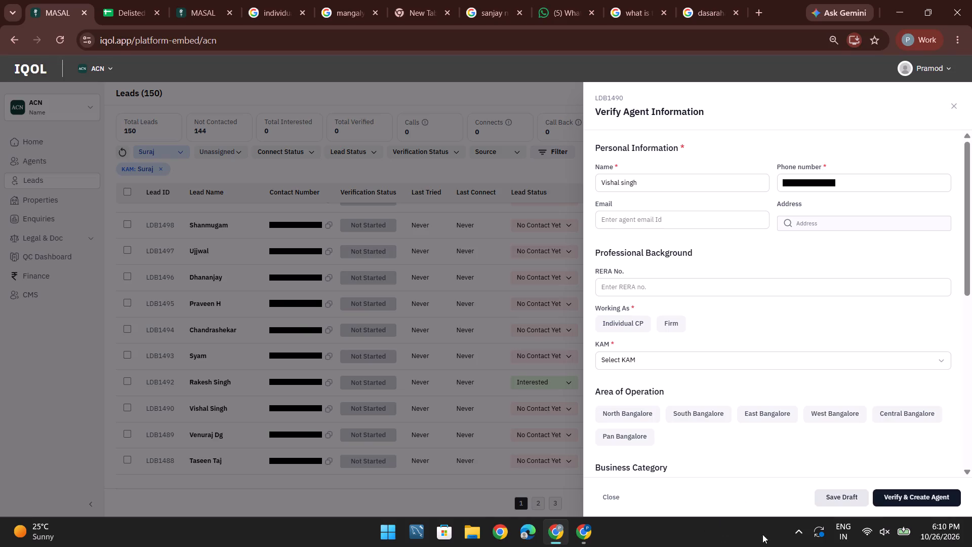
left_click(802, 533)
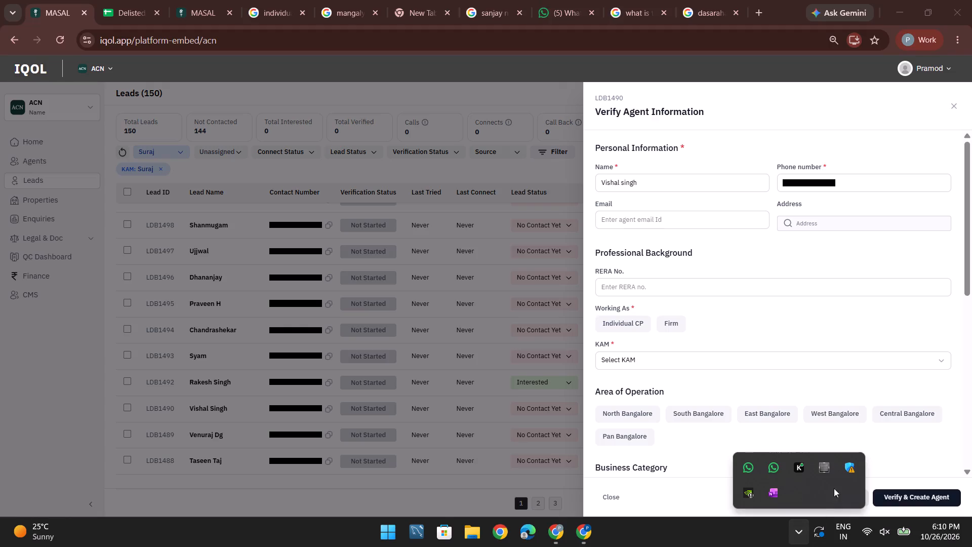
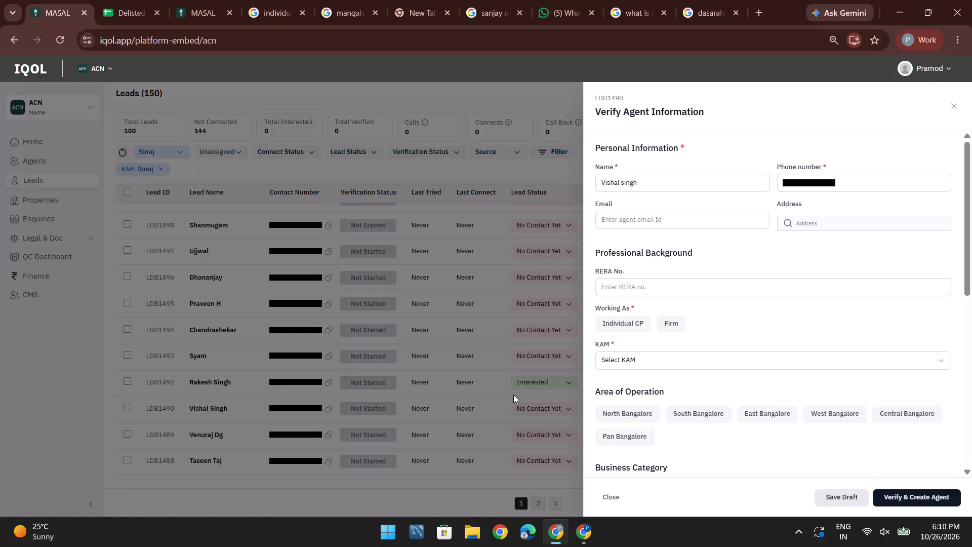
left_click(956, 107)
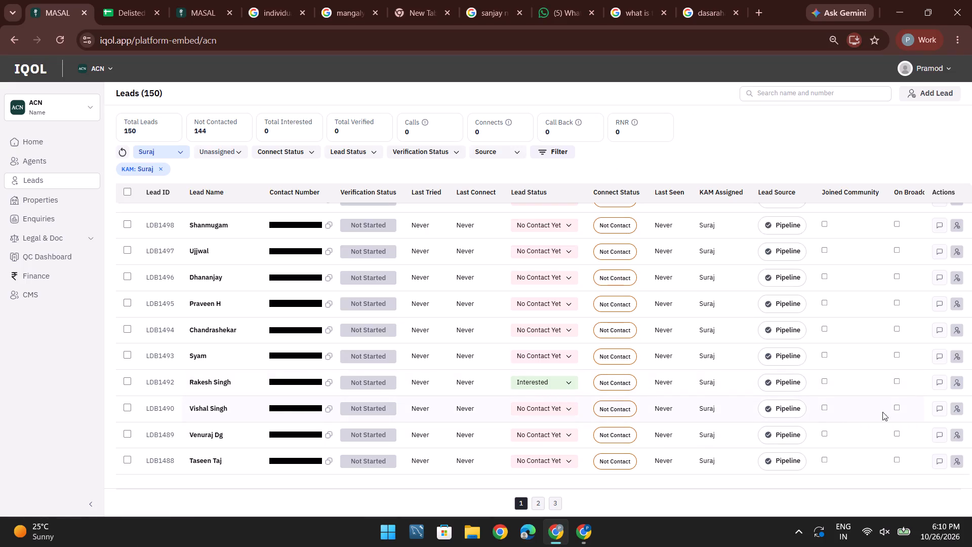
left_click(938, 407)
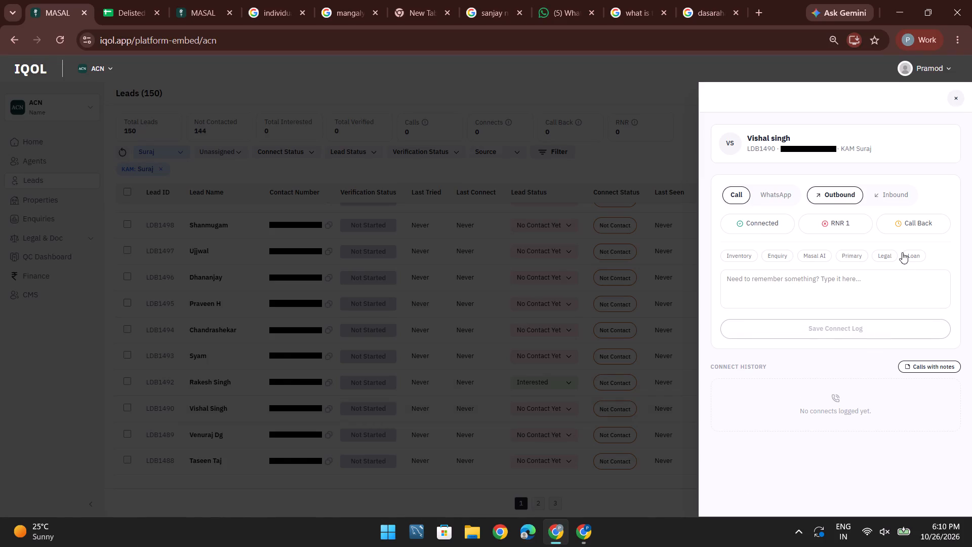
left_click(841, 227)
left_click(774, 288)
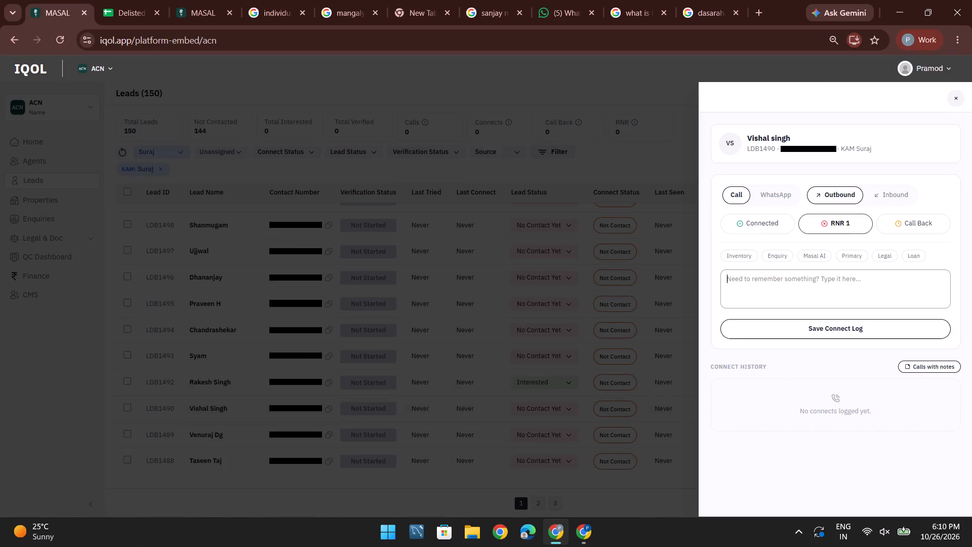
type("rnr")
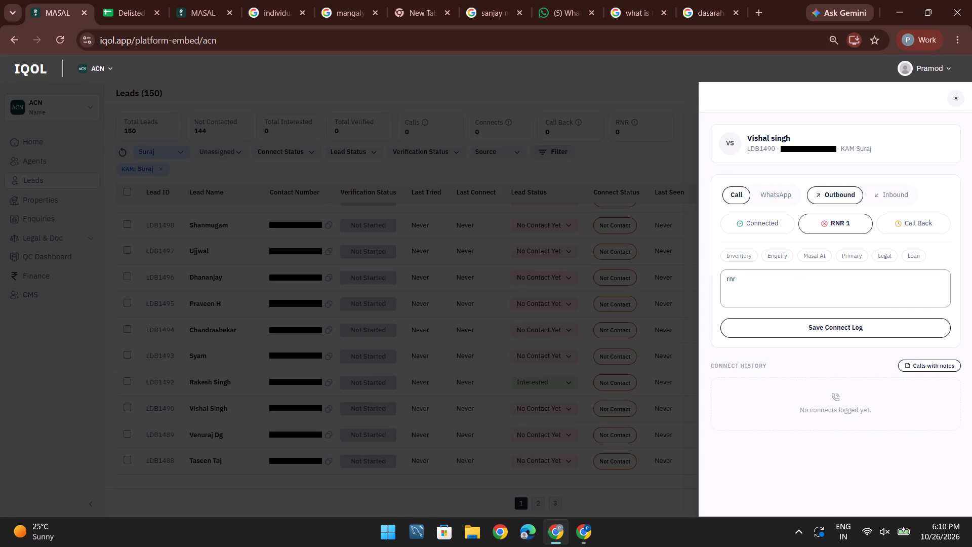
left_click(756, 325)
left_click(651, 503)
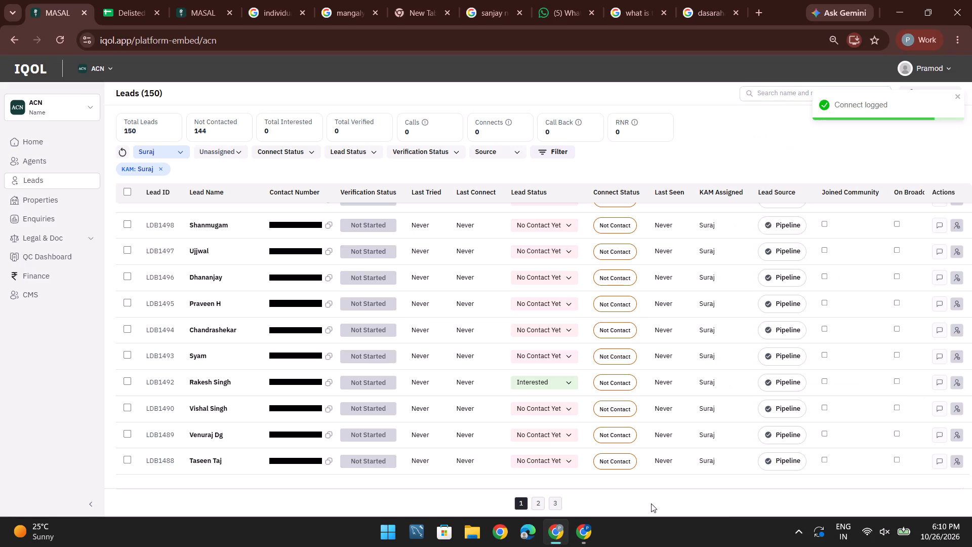
left_click(939, 440)
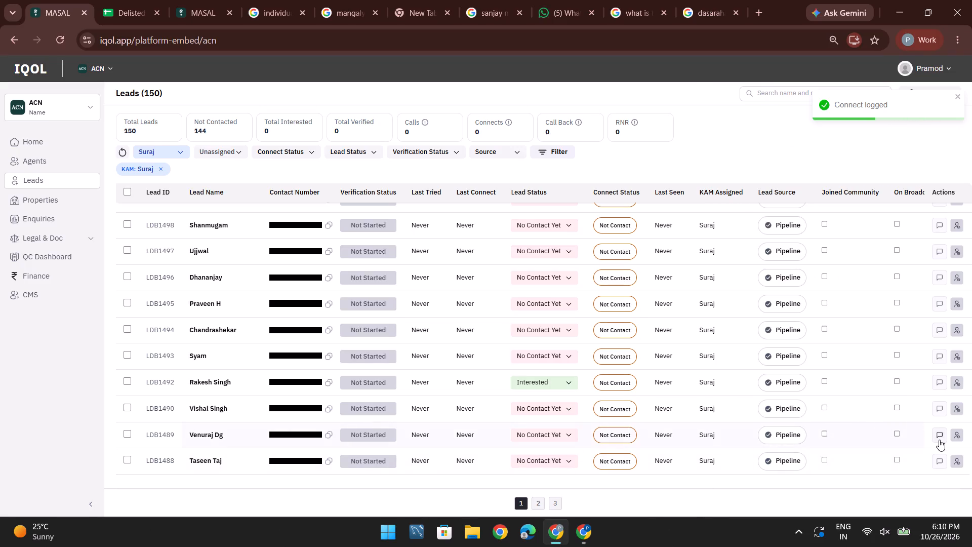
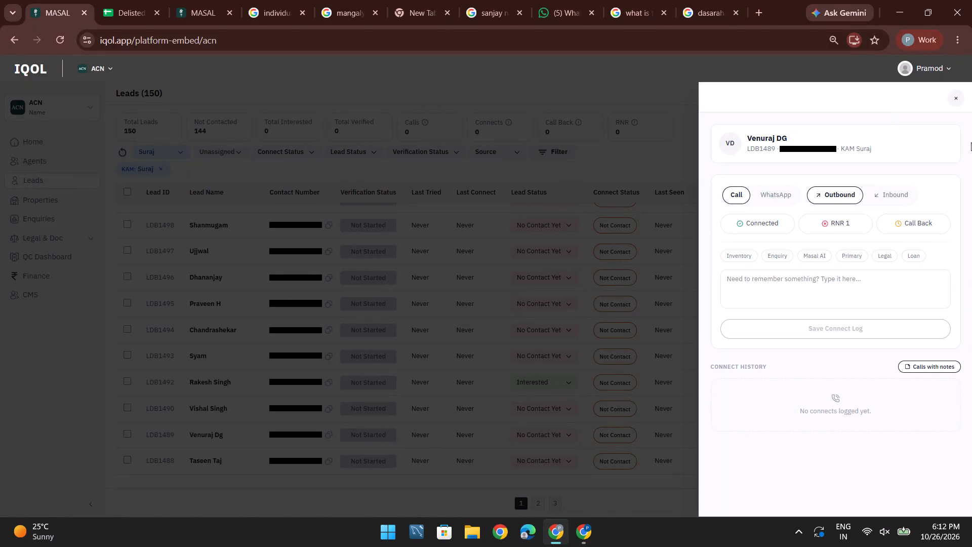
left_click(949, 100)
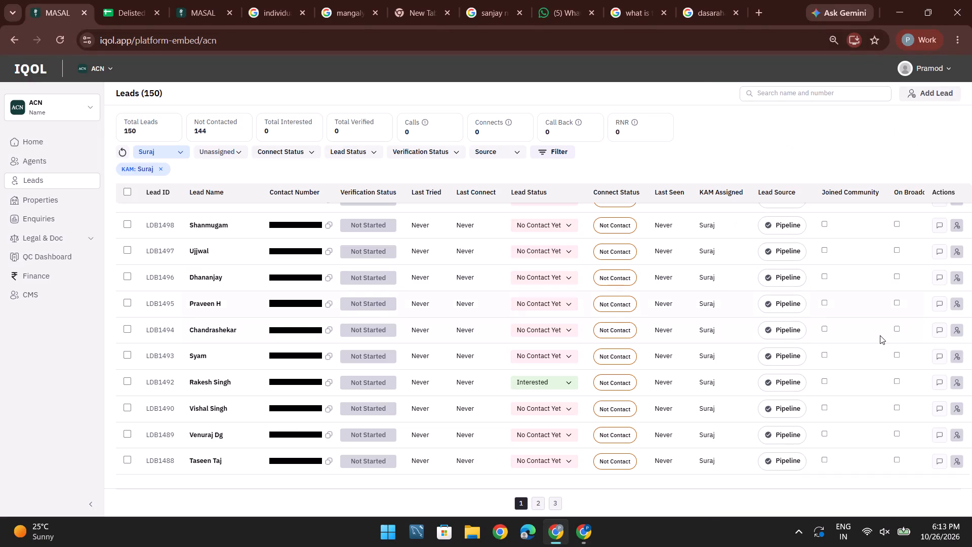
left_click(965, 437)
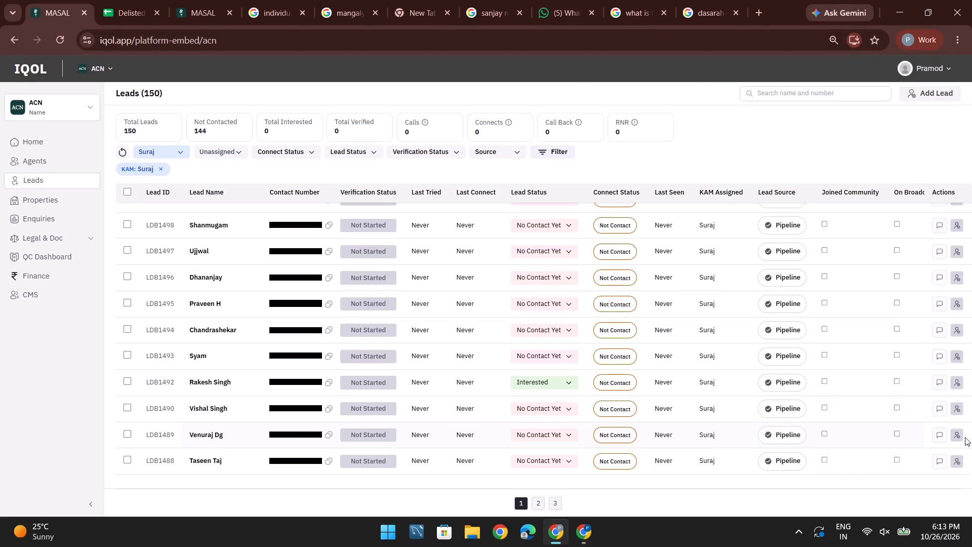
left_click(957, 437)
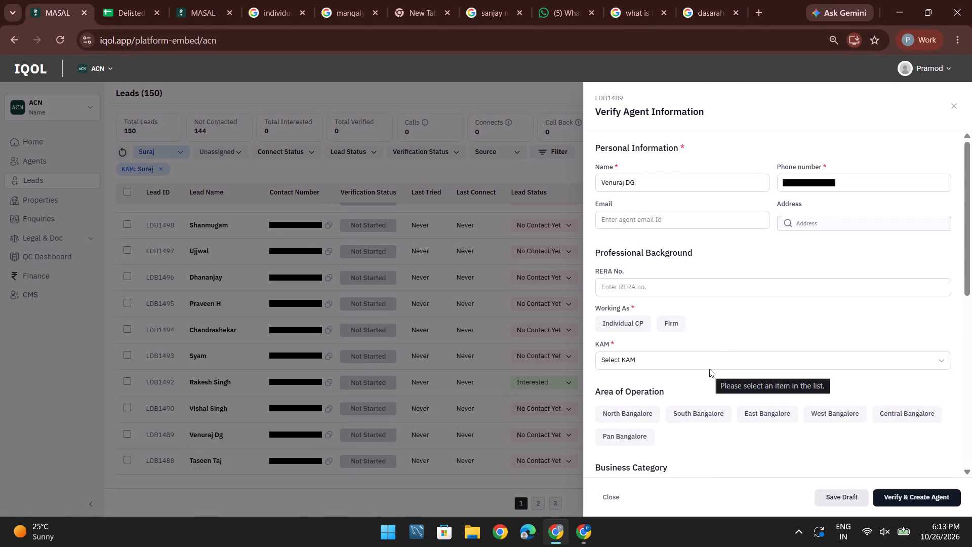
left_click(673, 327)
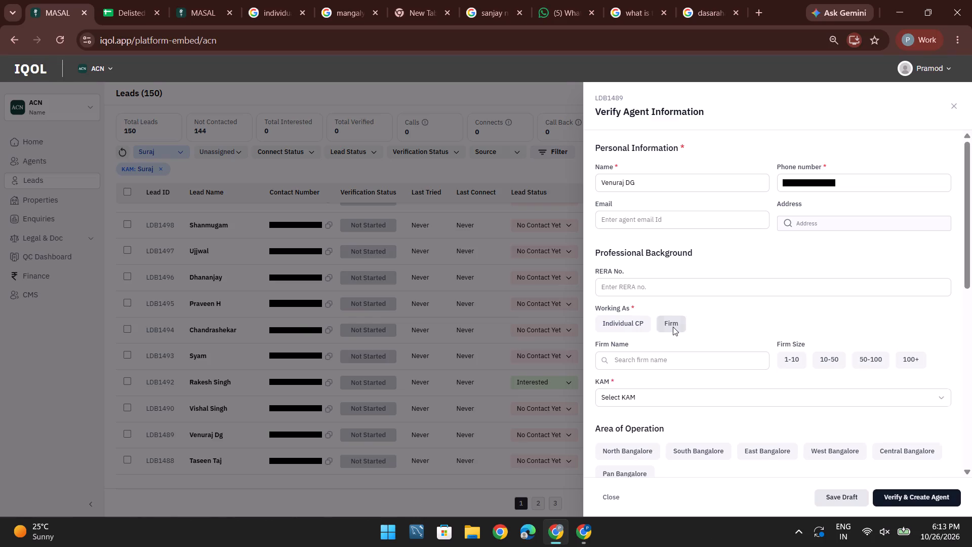